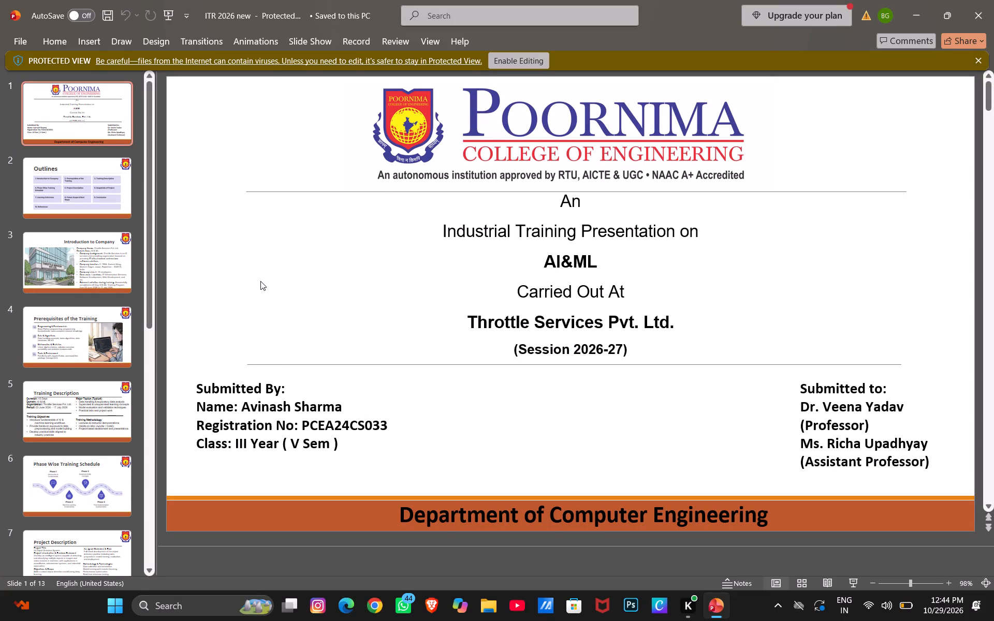
Enable editing of the protected ITR 2026 new presentation.
{"action": "left_click", "coordinate": [297, 405]}
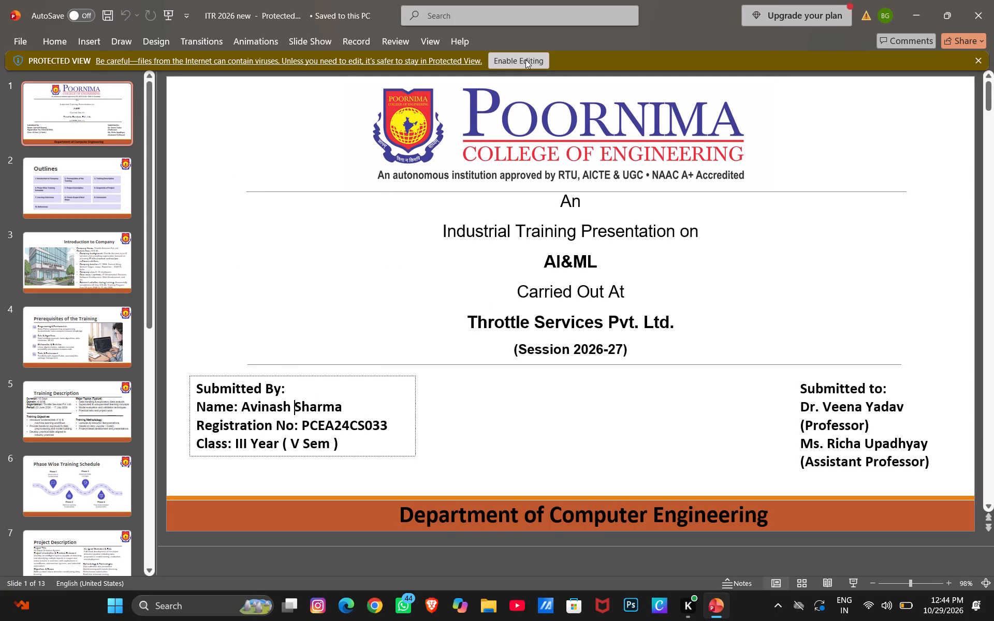
{"action": "left_click", "coordinate": [525, 60]}
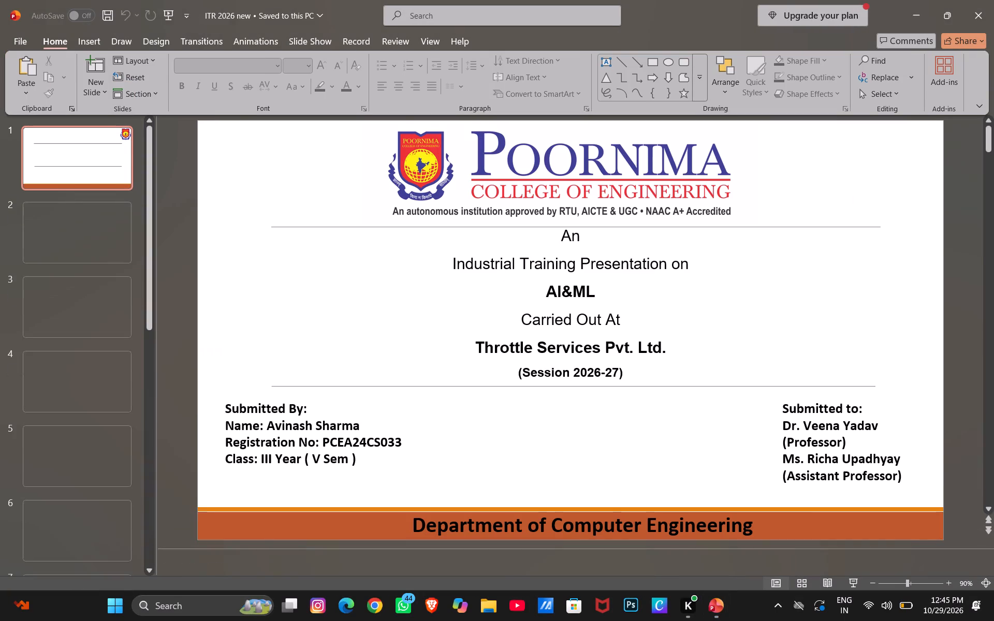
Replace the student's name under Submitted By on the title slide with the new submitter's name.
{"action": "left_click", "coordinate": [362, 428]}
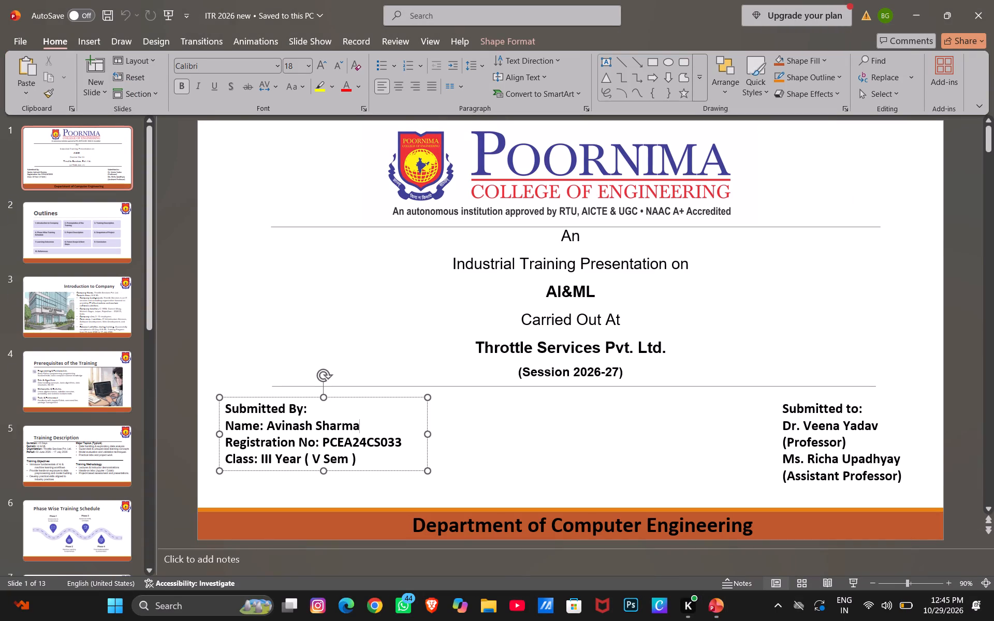
{"action": "key", "text": "BackSpace"}
{"action": "key", "text": "BackSpace"}
{"action": "key", "text": "BackSpace"}
{"action": "key", "text": "BackSpace"}
{"action": "key", "text": "BackSpace"}
{"action": "key", "text": "BackSpace"}
{"action": "key", "text": "BackSpace"}
{"action": "key", "text": "BackSpace"}
{"action": "key", "text": "BackSpace"}
{"action": "key", "text": "BackSpace"}
{"action": "key", "text": "BackSpace"}
{"action": "key", "text": "BackSpace"}
{"action": "key", "text": "BackSpace"}
{"action": "key", "text": "BackSpace"}
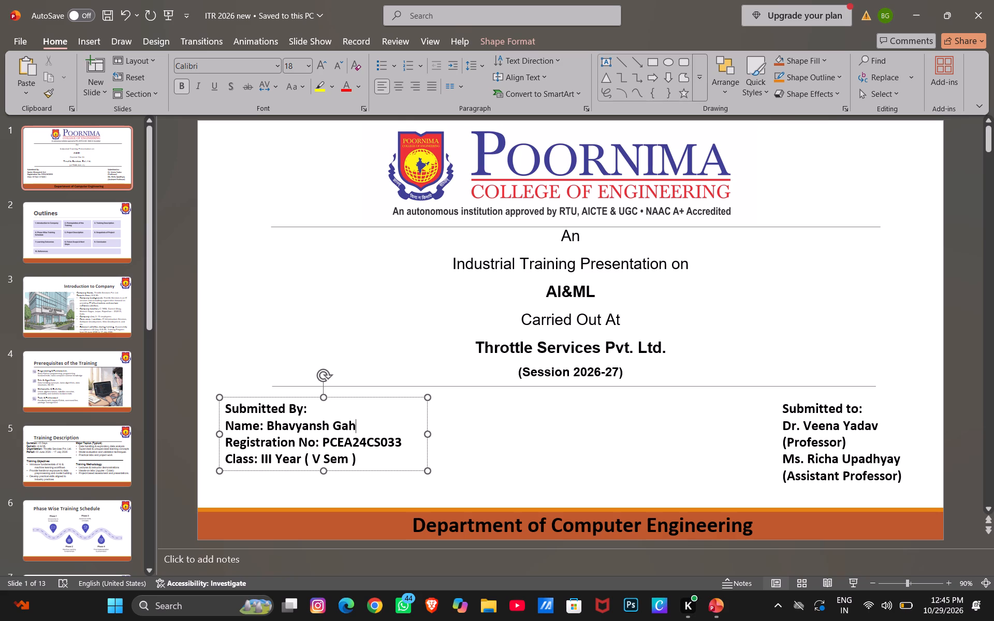
Change the last digit of the student's registration number on the title slide to 8.
{"action": "left_click", "coordinate": [403, 439]}
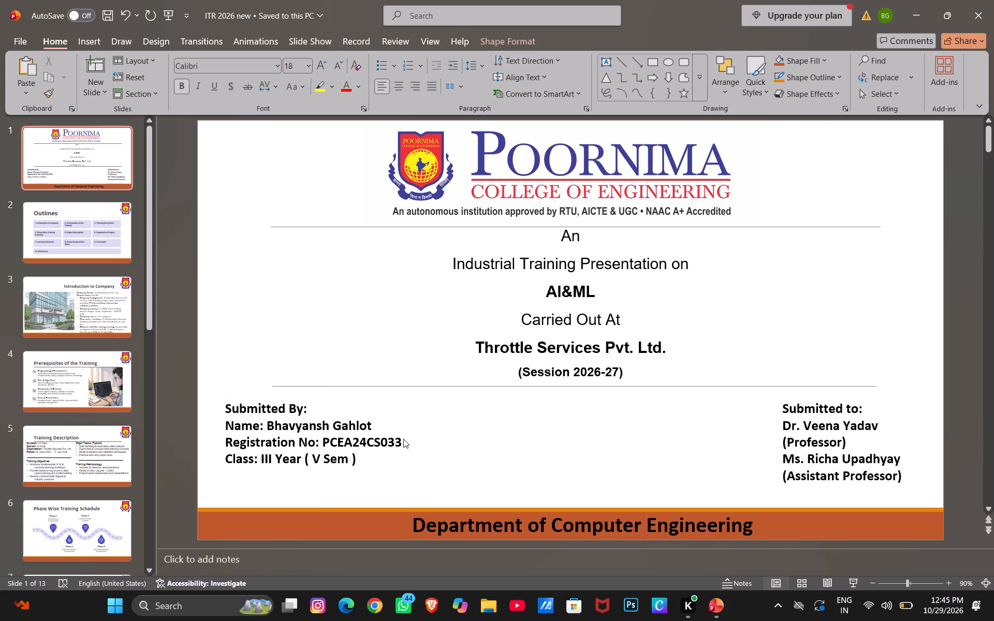
{"action": "left_click", "coordinate": [401, 441]}
{"action": "key", "text": "BackSpace"}
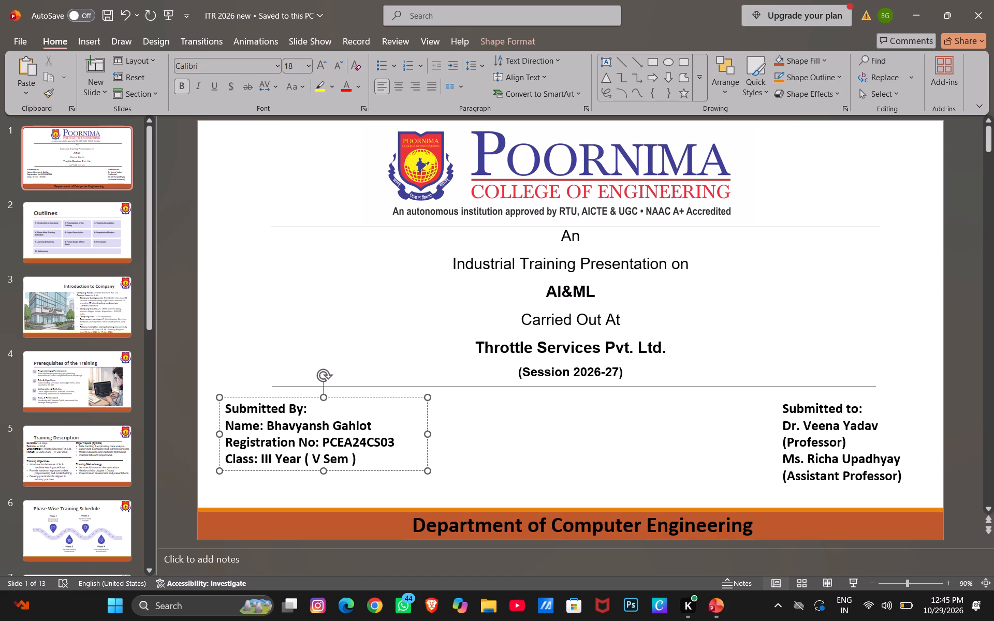
{"action": "key", "text": "8"}
{"action": "scroll", "coordinate": [805, 466], "scroll_direction": "up", "scroll_amount": 2}
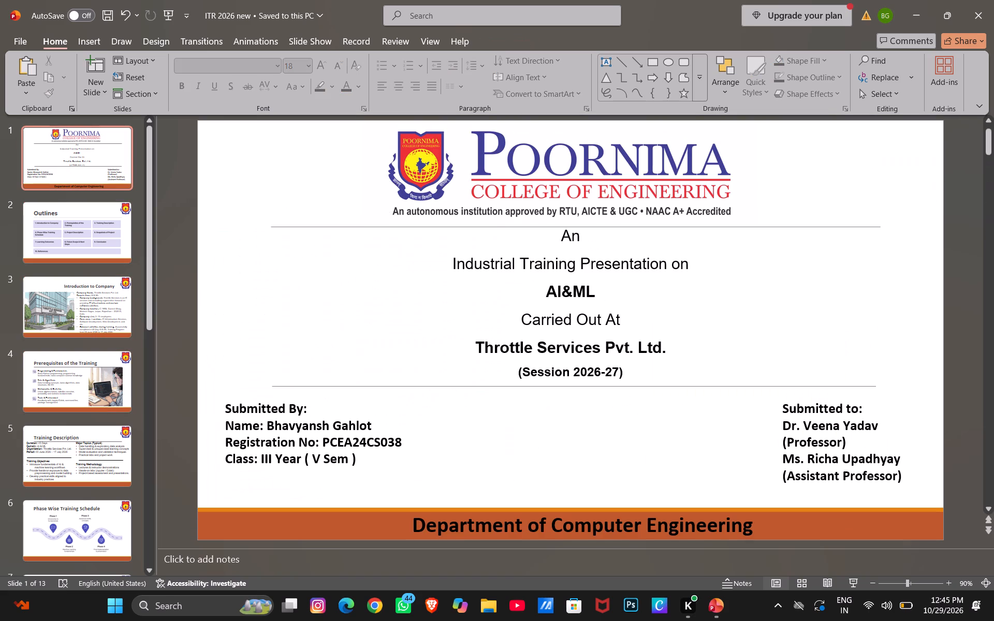
{"action": "left_click", "coordinate": [887, 285]}
Open slide 2, Outlines, to review its contents.
{"action": "left_click", "coordinate": [93, 213]}
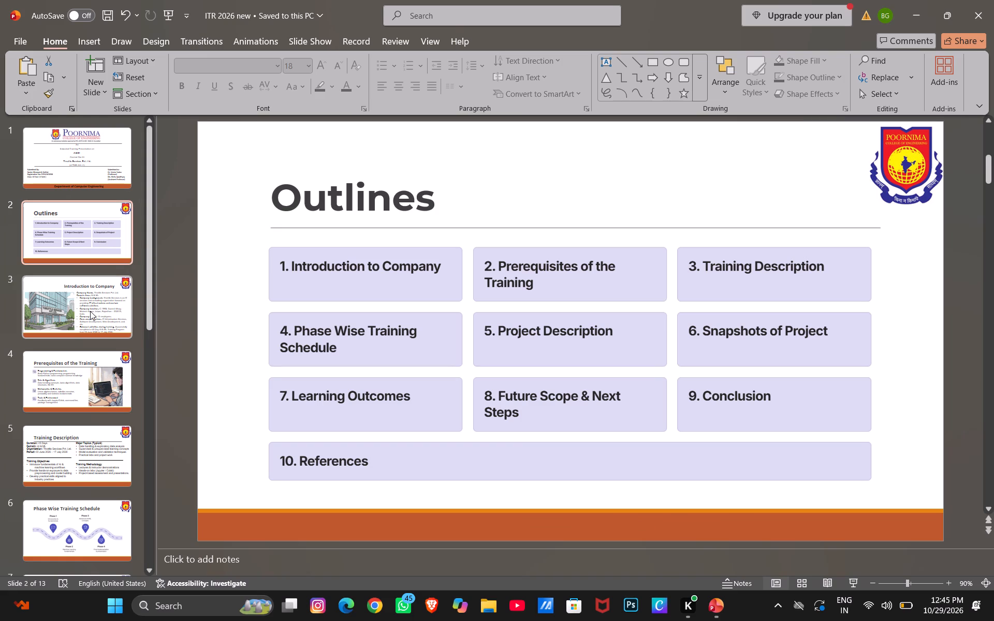
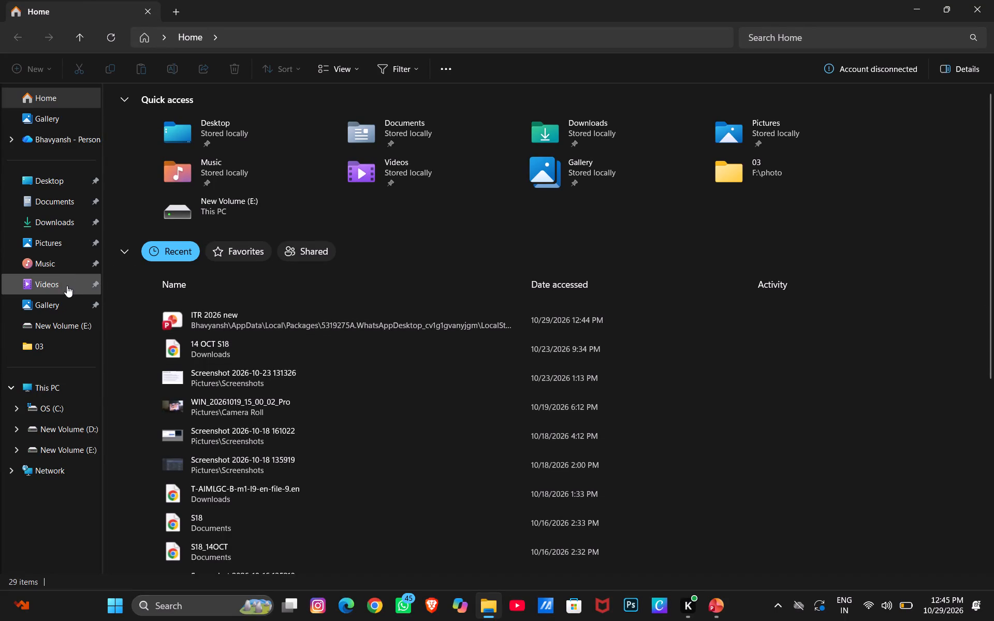
Open the ITR 2026 new final presentation from the Downloads folder, skipping the McAfee protection notice.
{"action": "left_click", "coordinate": [89, 215]}
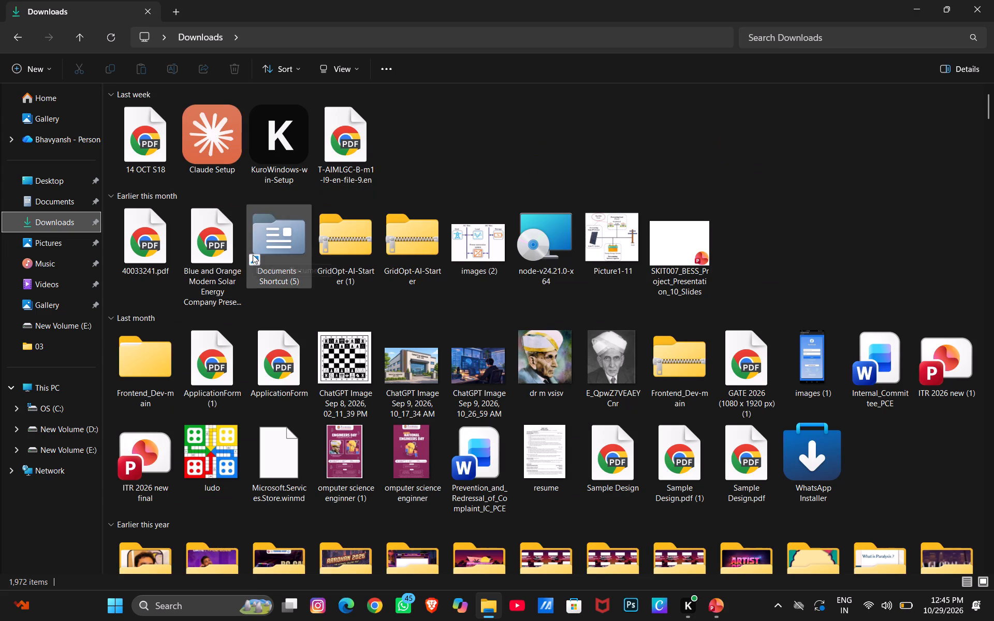
{"action": "scroll", "coordinate": [366, 386], "scroll_direction": "down", "scroll_amount": 2}
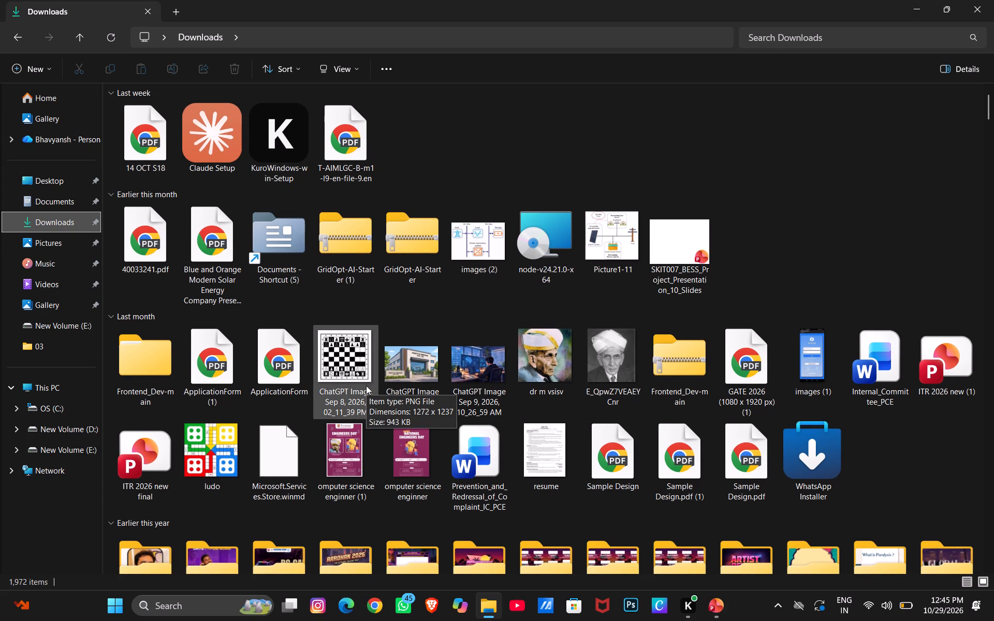
{"action": "scroll", "coordinate": [366, 386], "scroll_direction": "down", "scroll_amount": 2}
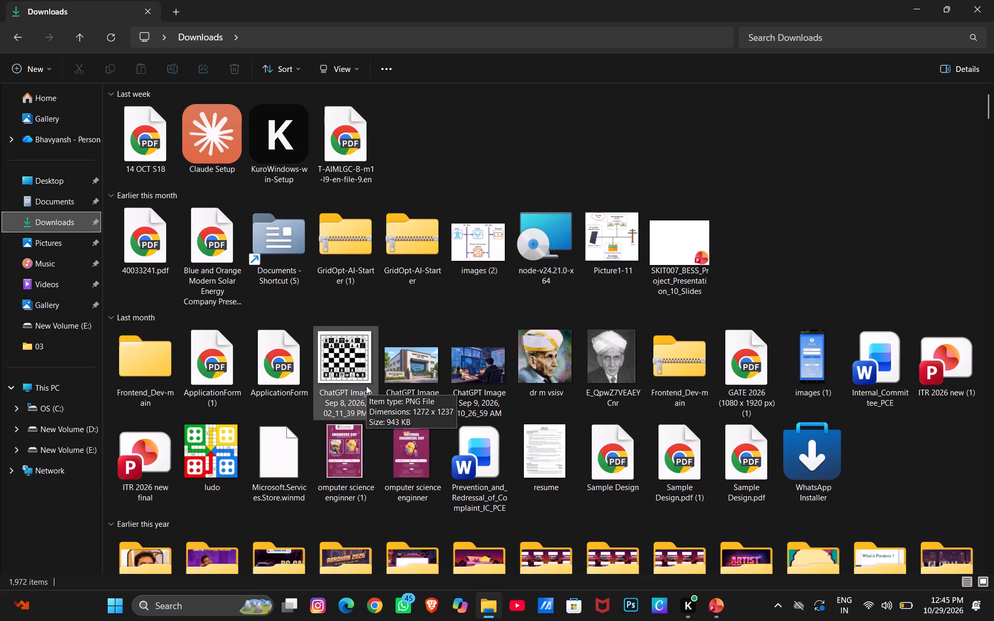
{"action": "scroll", "coordinate": [366, 386], "scroll_direction": "down", "scroll_amount": 1}
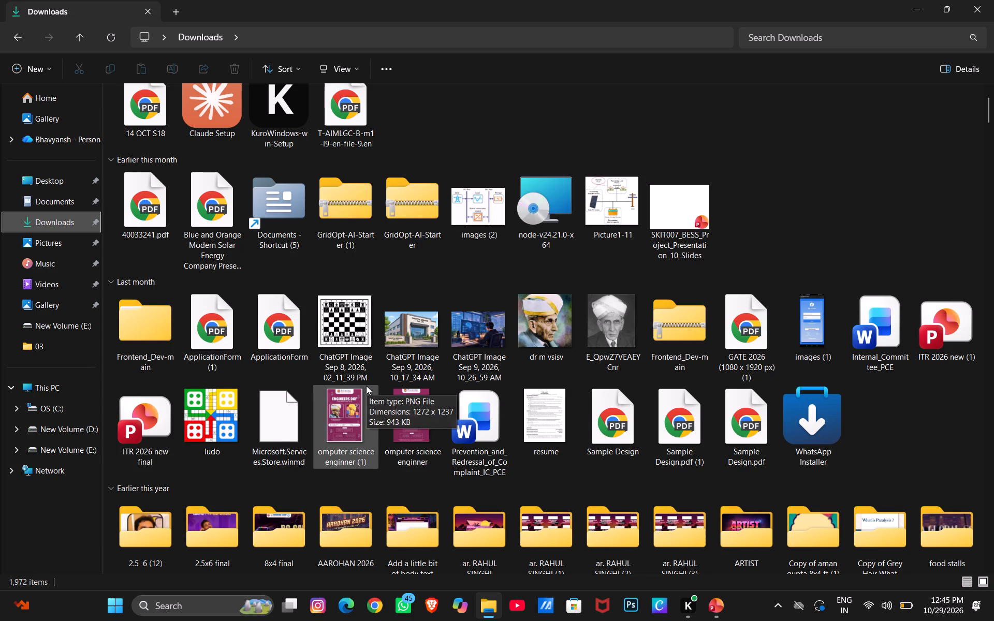
{"action": "double_click", "coordinate": [147, 448]}
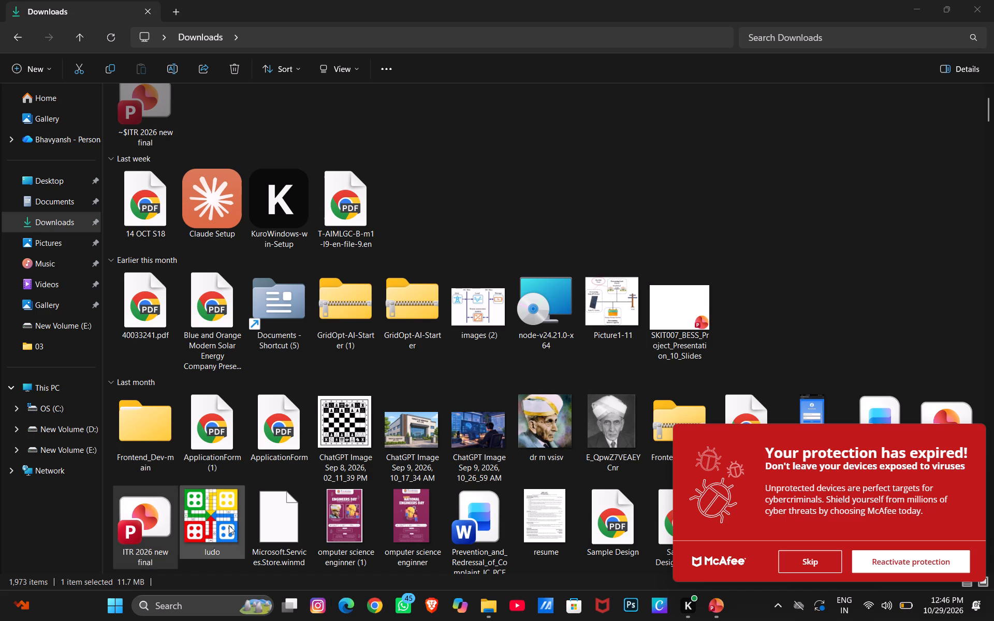
{"action": "left_click", "coordinate": [802, 565]}
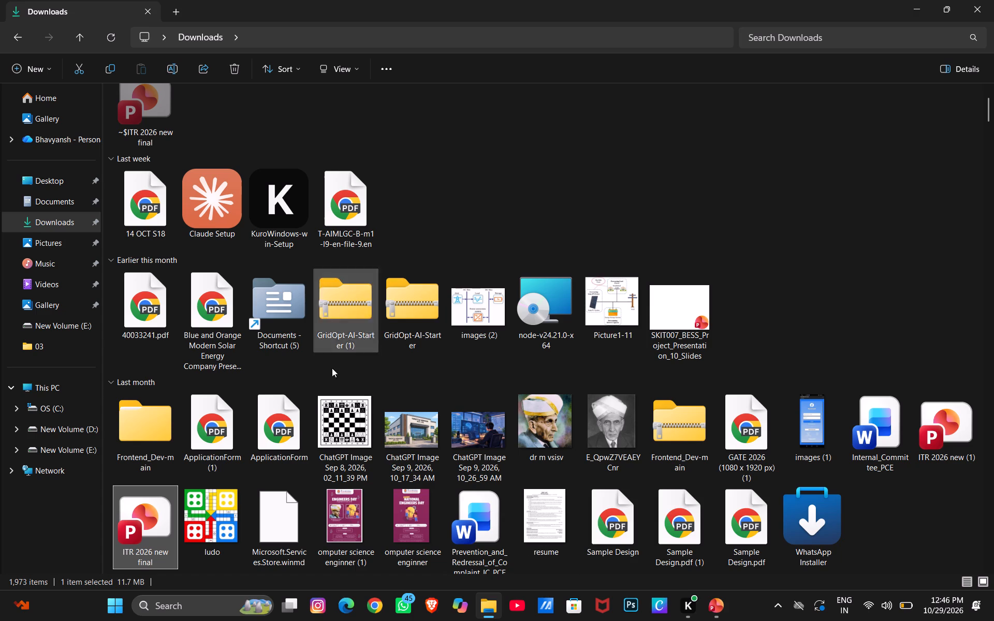
{"action": "scroll", "coordinate": [277, 411], "scroll_direction": "down", "scroll_amount": 1}
{"action": "double_click", "coordinate": [126, 494]}
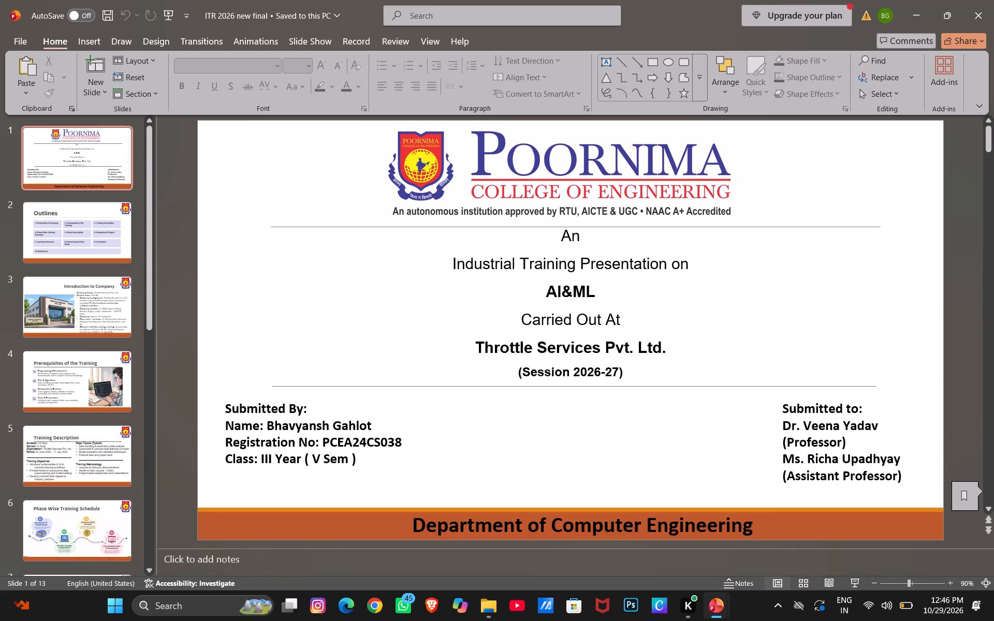
Close the ITR 2026 new presentation without saving its changes, leaving ITR 2026 new final open.
{"action": "left_click", "coordinate": [719, 607]}
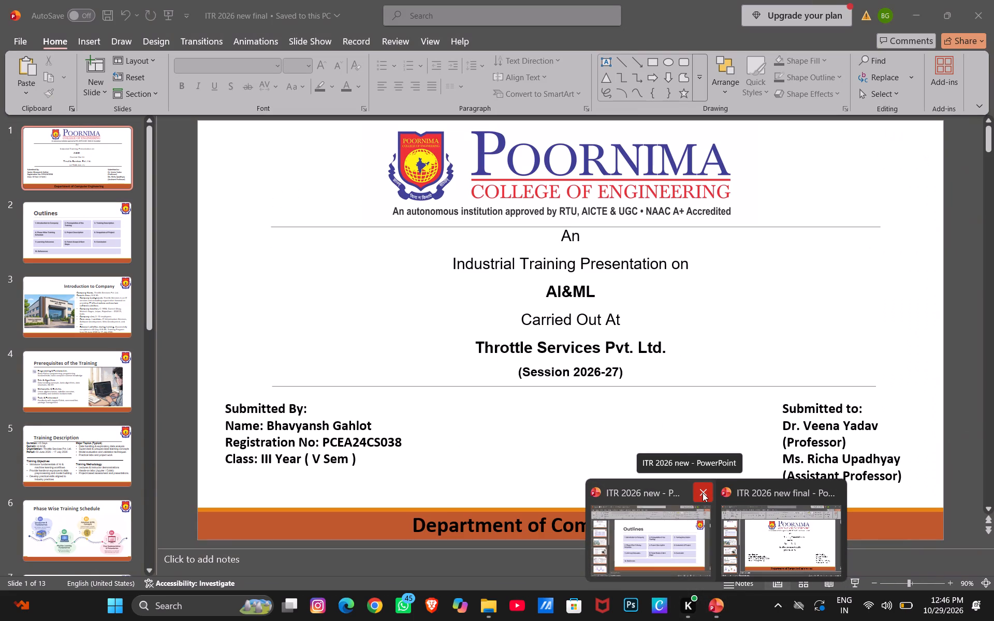
{"action": "left_click", "coordinate": [703, 493]}
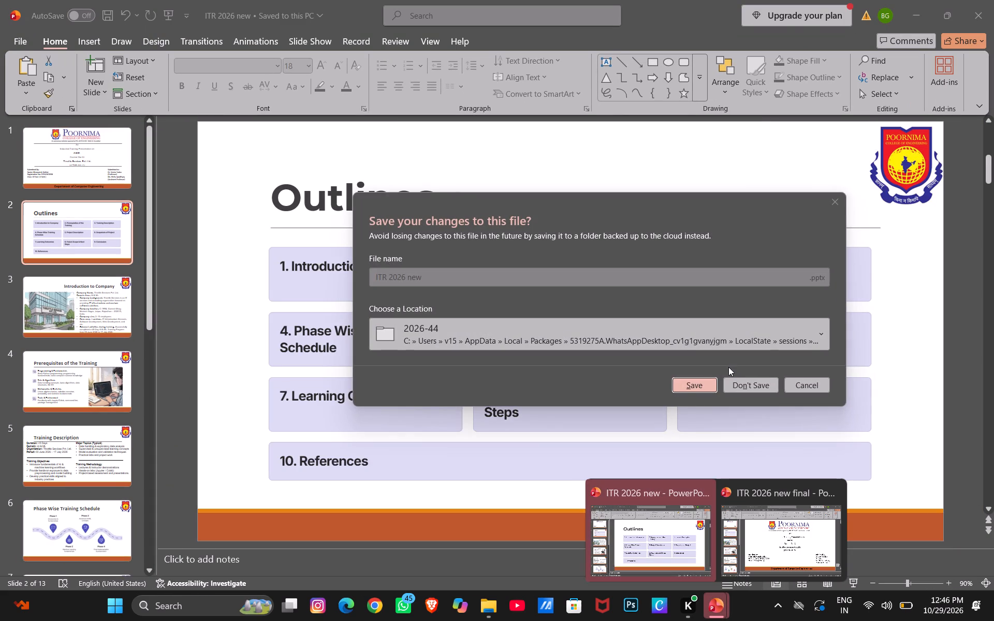
{"action": "left_click", "coordinate": [756, 390]}
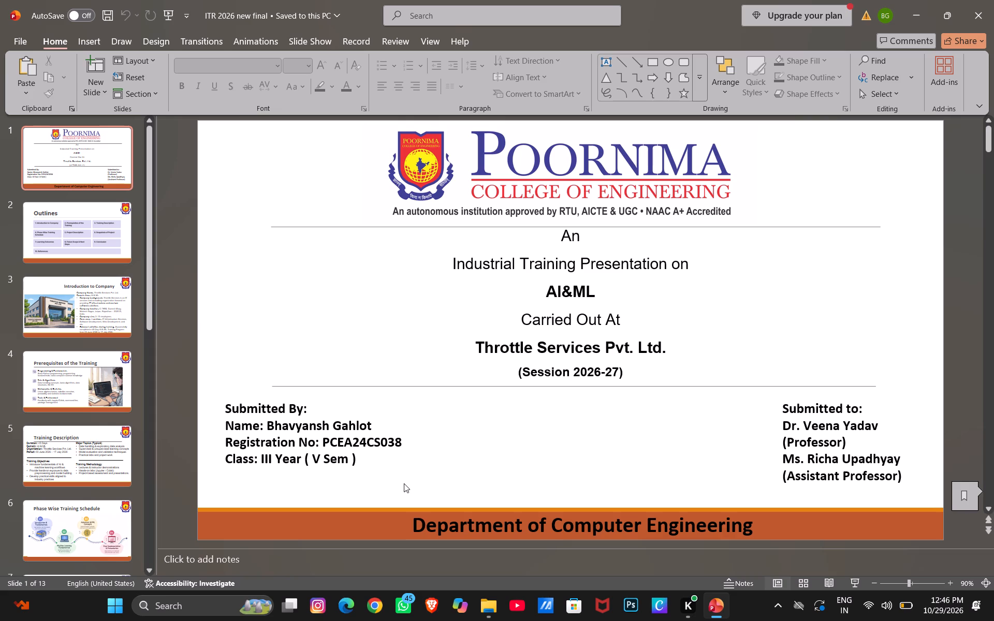
Review slides 2 to 6, from Outlines through Phase Wise Training Schedule, in ITR 2026 new final.
{"action": "scroll", "coordinate": [404, 421], "scroll_direction": "up", "scroll_amount": 1}
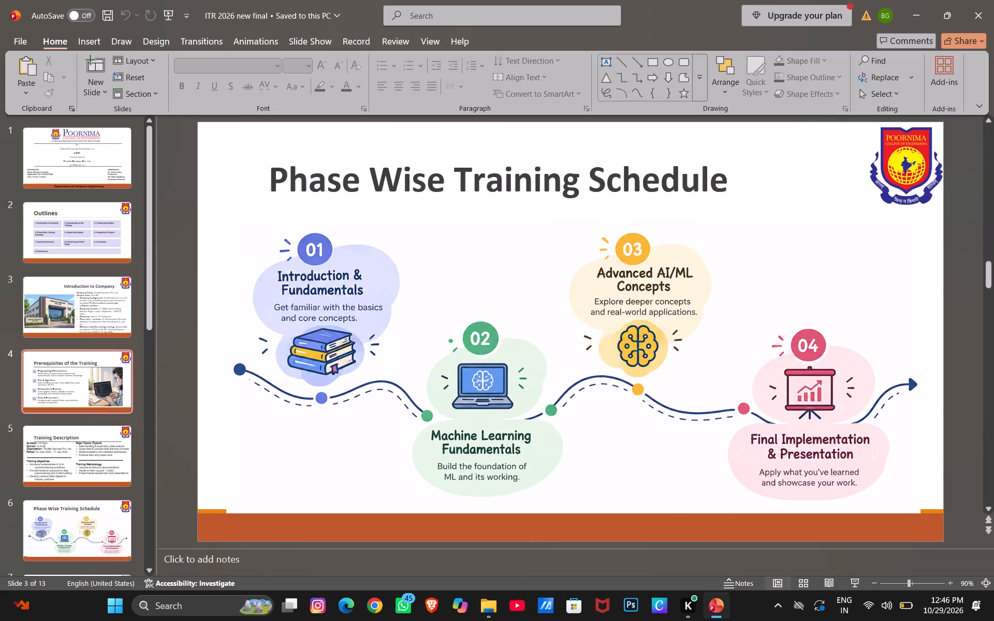
{"action": "scroll", "coordinate": [404, 421], "scroll_direction": "up", "scroll_amount": 2}
{"action": "left_click", "coordinate": [103, 222]}
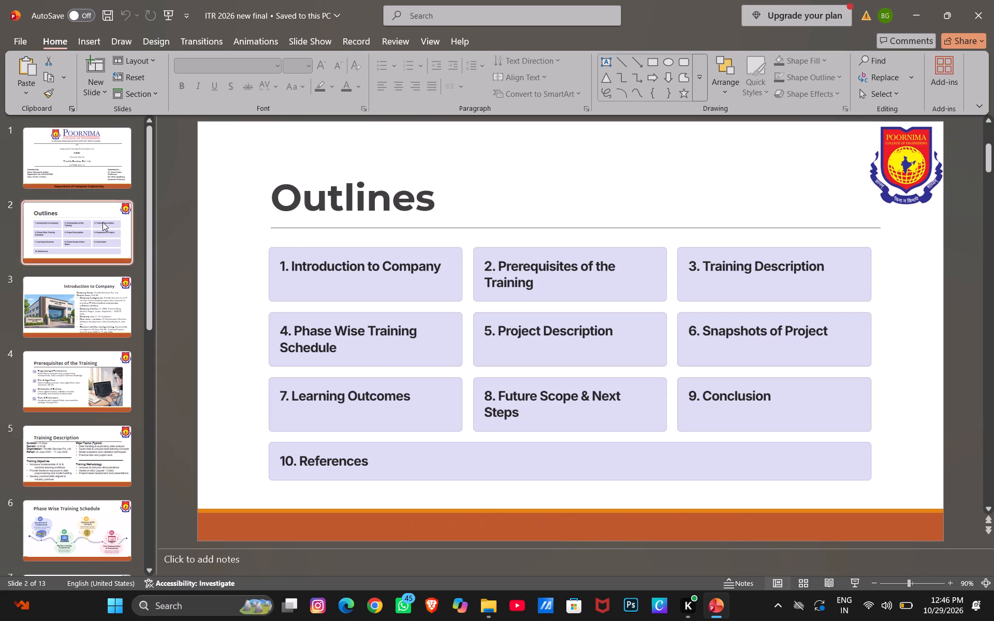
{"action": "left_click", "coordinate": [64, 270]}
{"action": "left_click", "coordinate": [68, 311]}
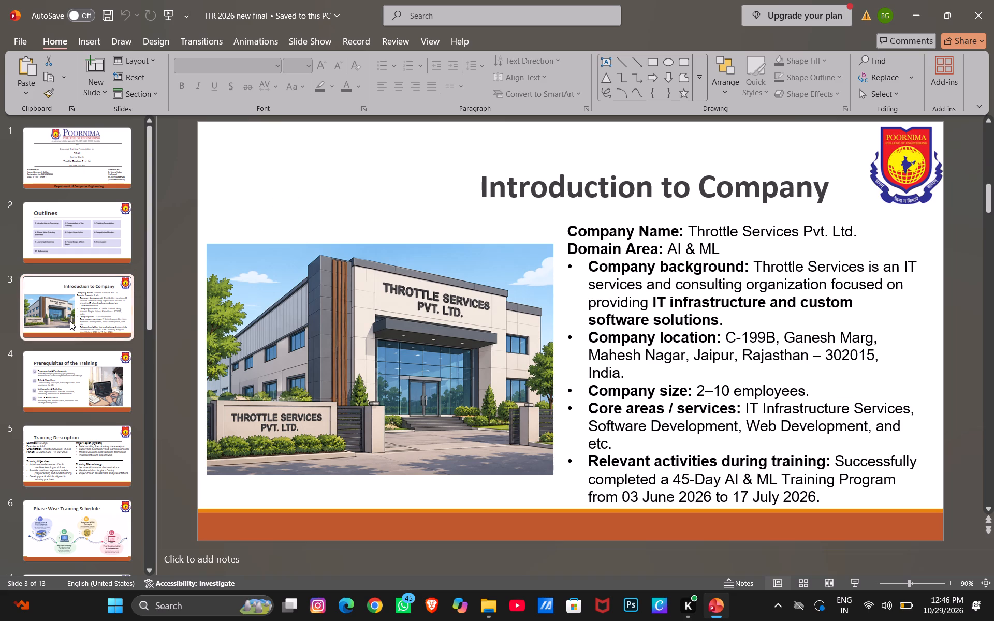
{"action": "left_click", "coordinate": [78, 386]}
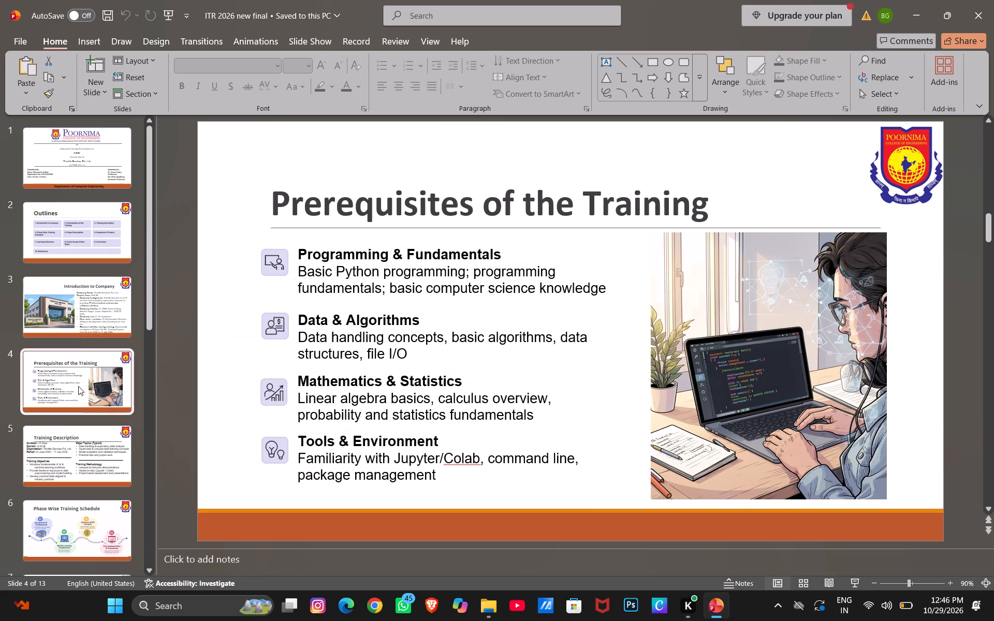
{"action": "left_click", "coordinate": [93, 447]}
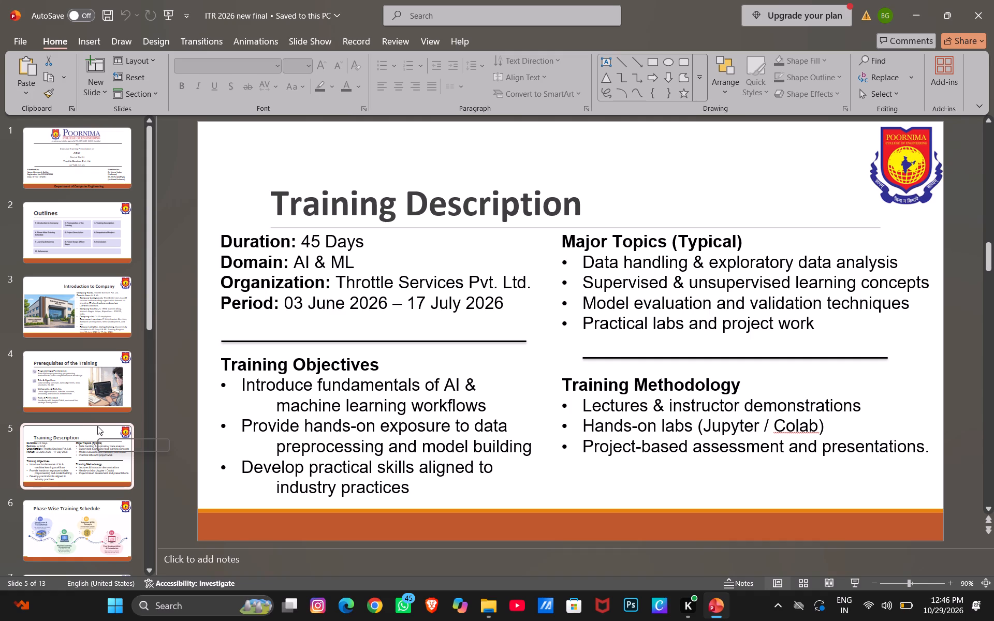
{"action": "left_click", "coordinate": [96, 513]}
Review slides 7 to 12, from Project Description through References.
{"action": "scroll", "coordinate": [96, 513], "scroll_direction": "down", "scroll_amount": 4}
{"action": "left_click", "coordinate": [95, 202]}
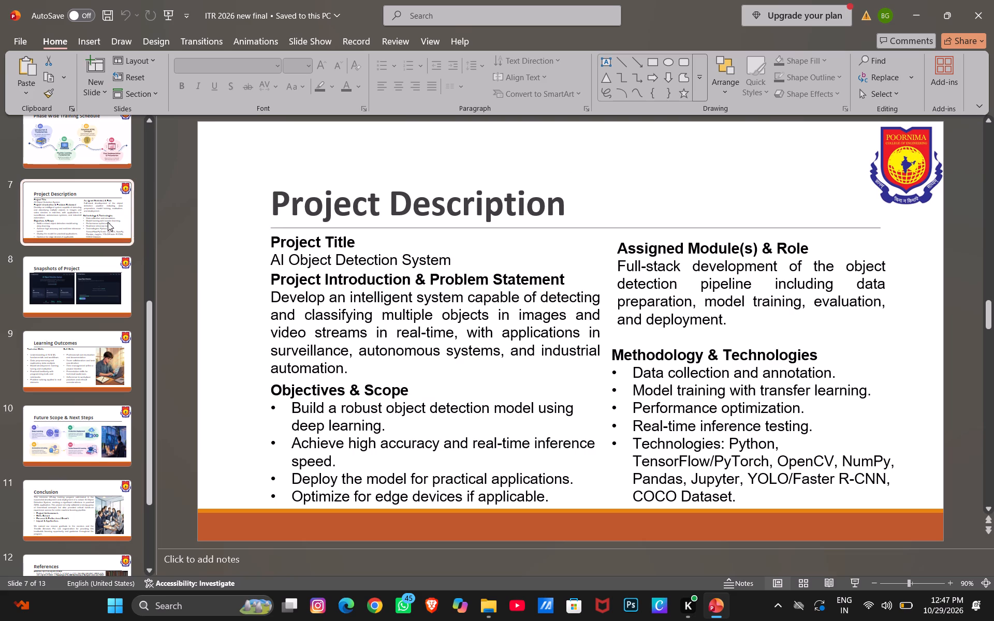
{"action": "left_click", "coordinate": [78, 284]}
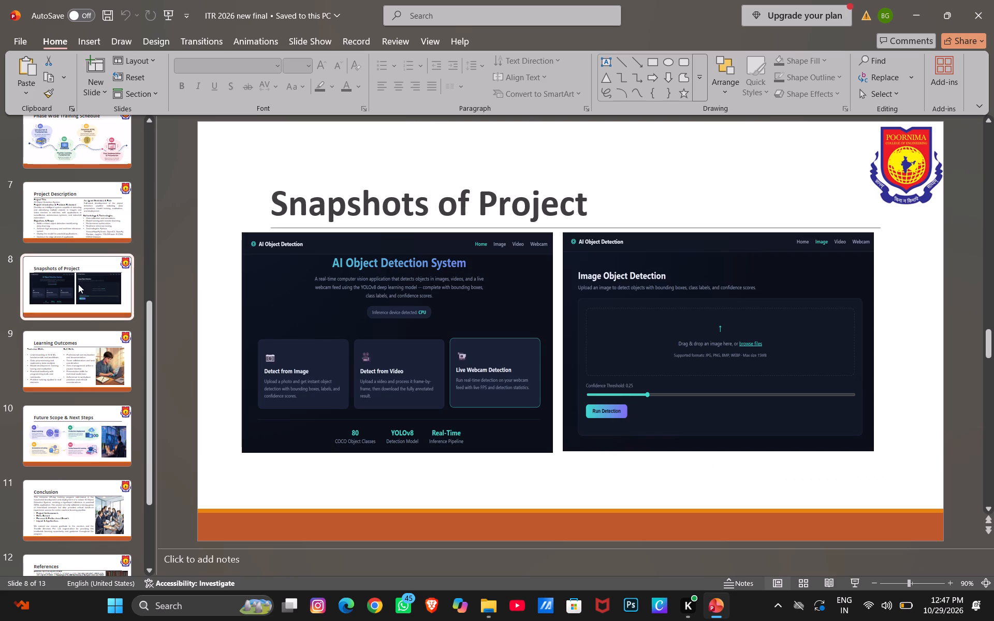
{"action": "scroll", "coordinate": [77, 467], "scroll_direction": "down", "scroll_amount": 1}
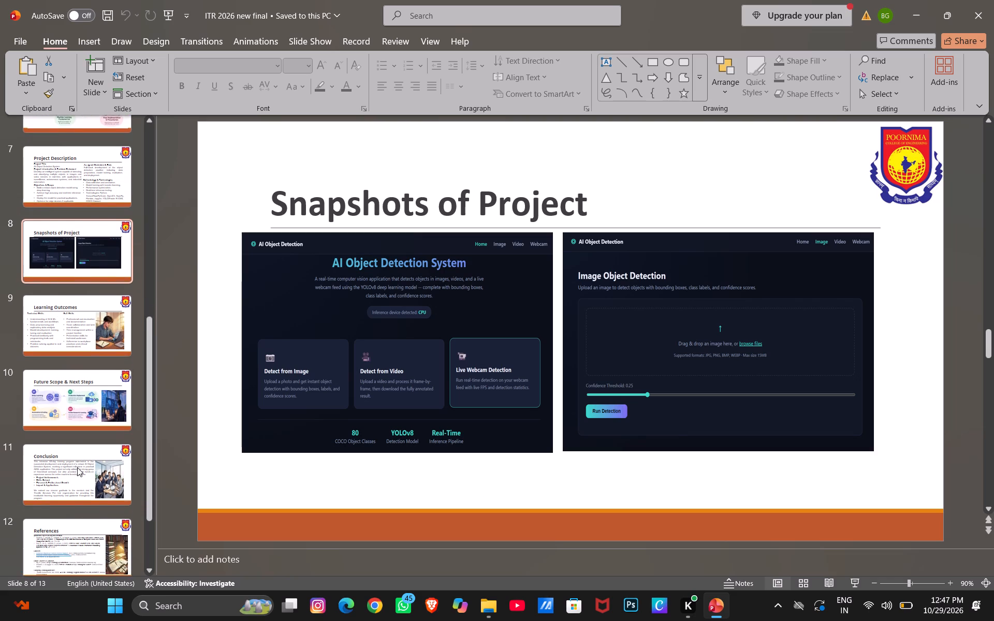
{"action": "scroll", "coordinate": [77, 467], "scroll_direction": "down", "scroll_amount": 2}
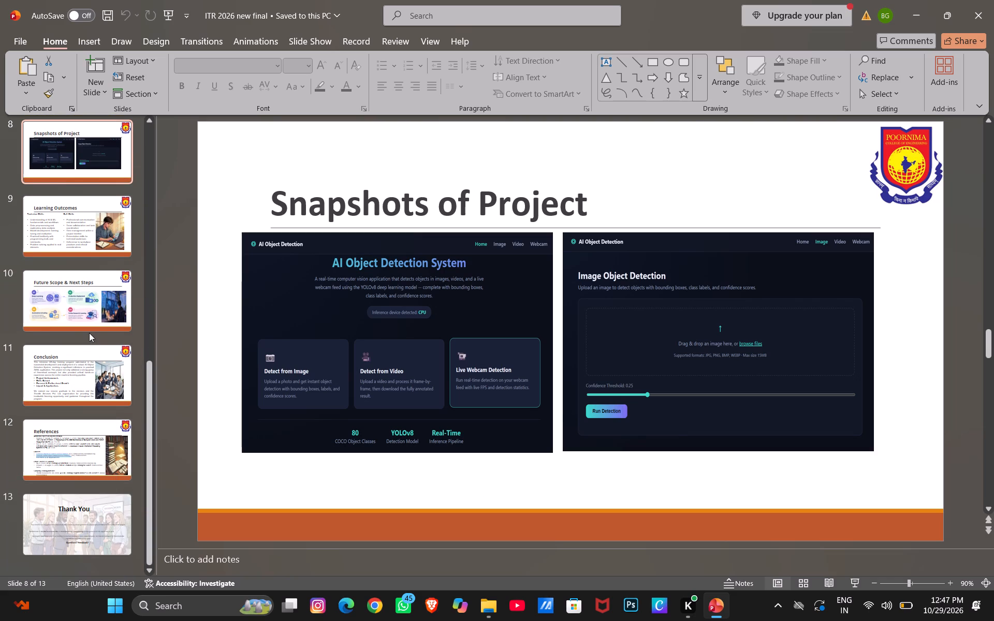
{"action": "left_click", "coordinate": [45, 243]}
{"action": "left_click", "coordinate": [56, 301]}
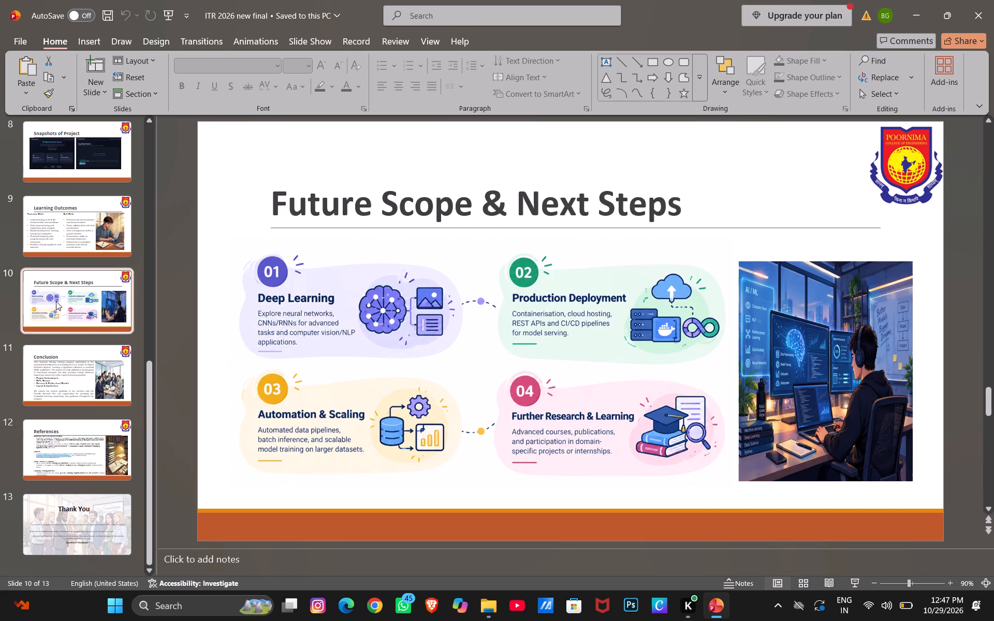
{"action": "left_click", "coordinate": [54, 348]}
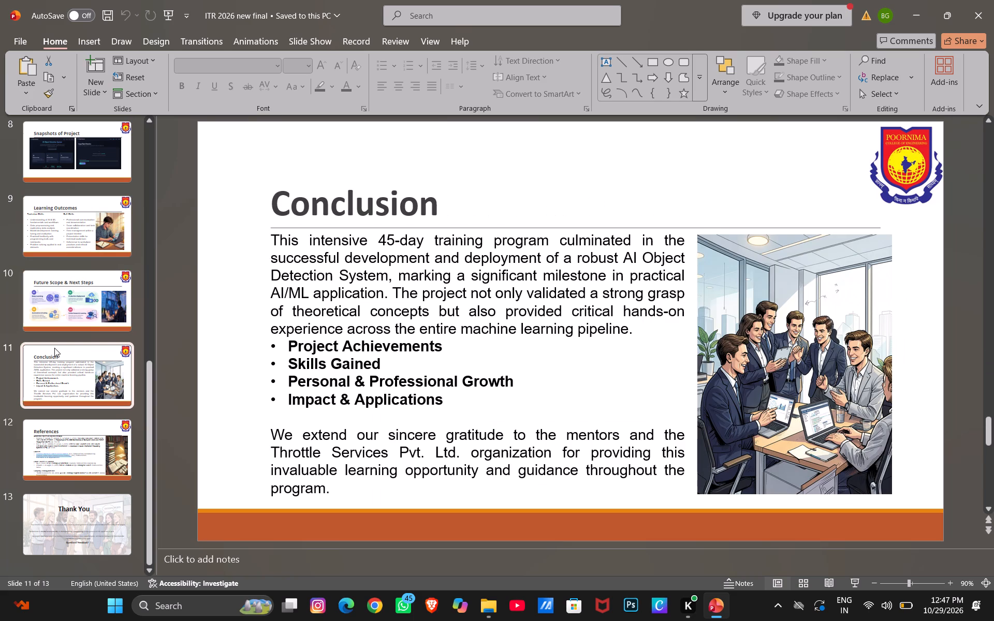
{"action": "left_click", "coordinate": [60, 443]}
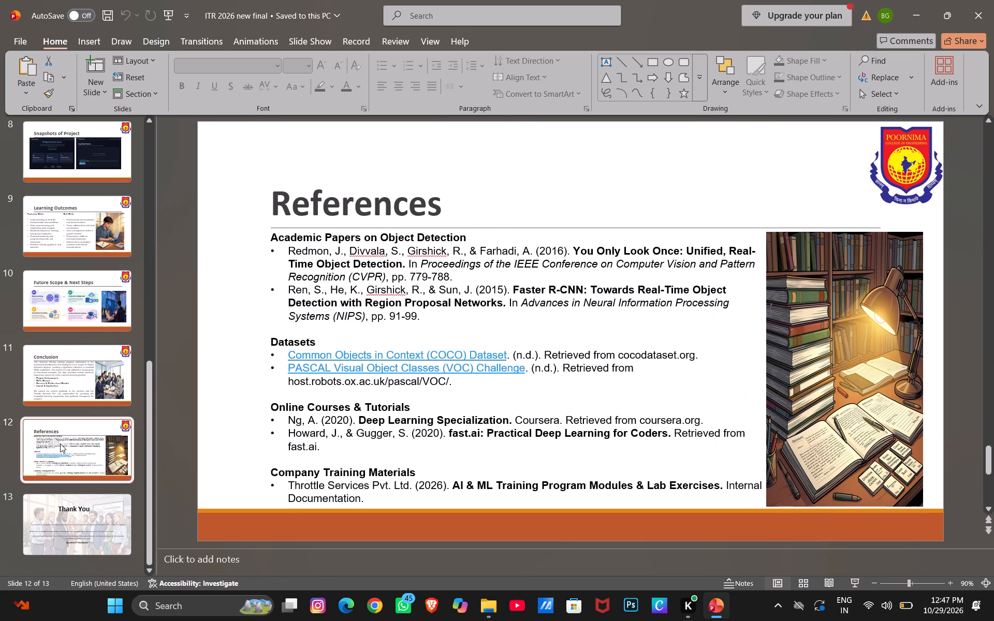
Ignore all spelling flags for the author name Divvala on the References slide.
{"action": "left_click", "coordinate": [375, 255]}
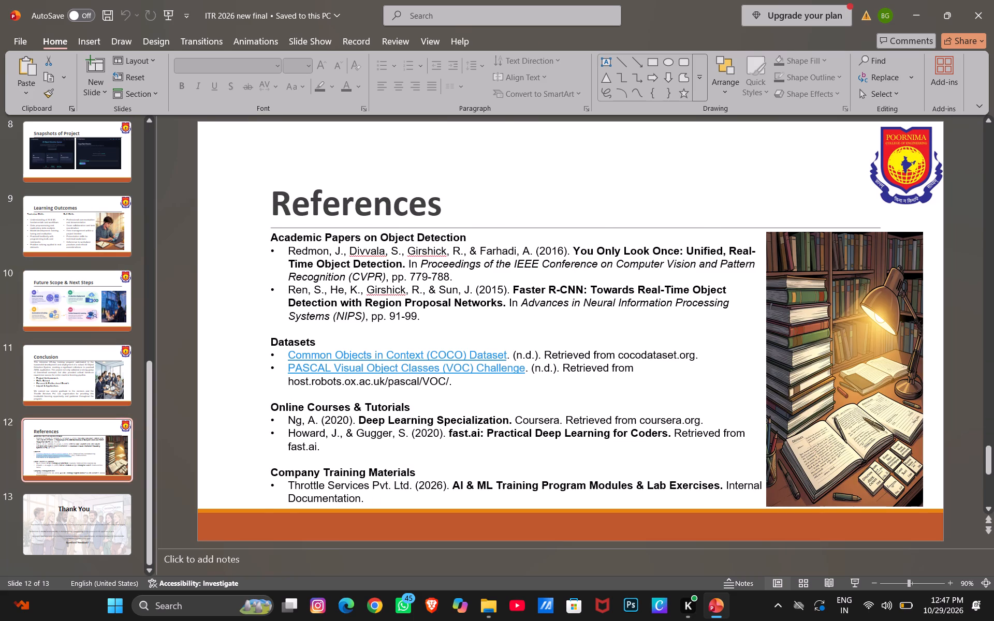
{"action": "right_click", "coordinate": [375, 255]}
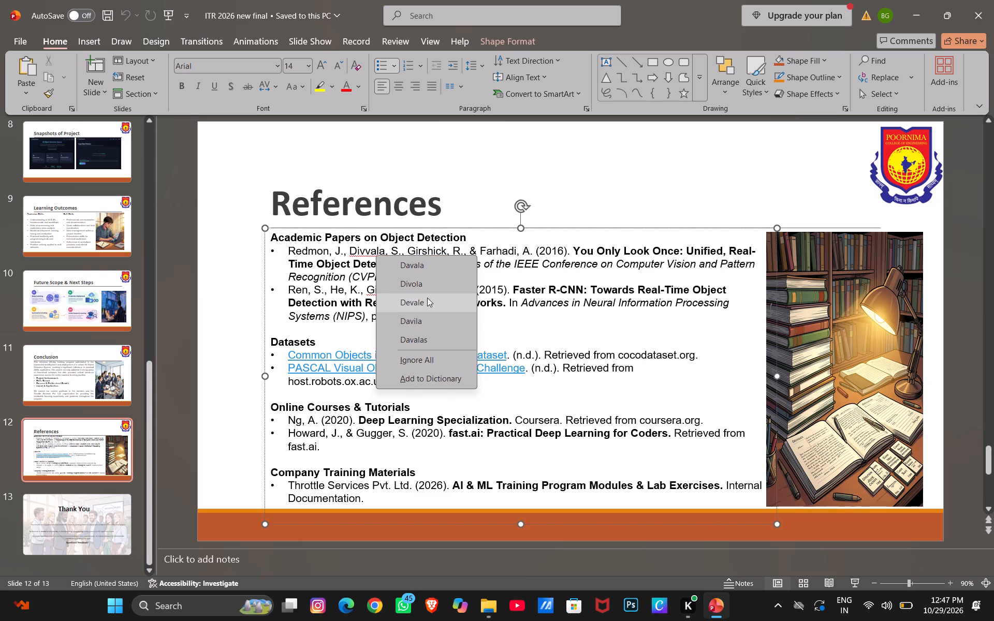
{"action": "left_click", "coordinate": [435, 354]}
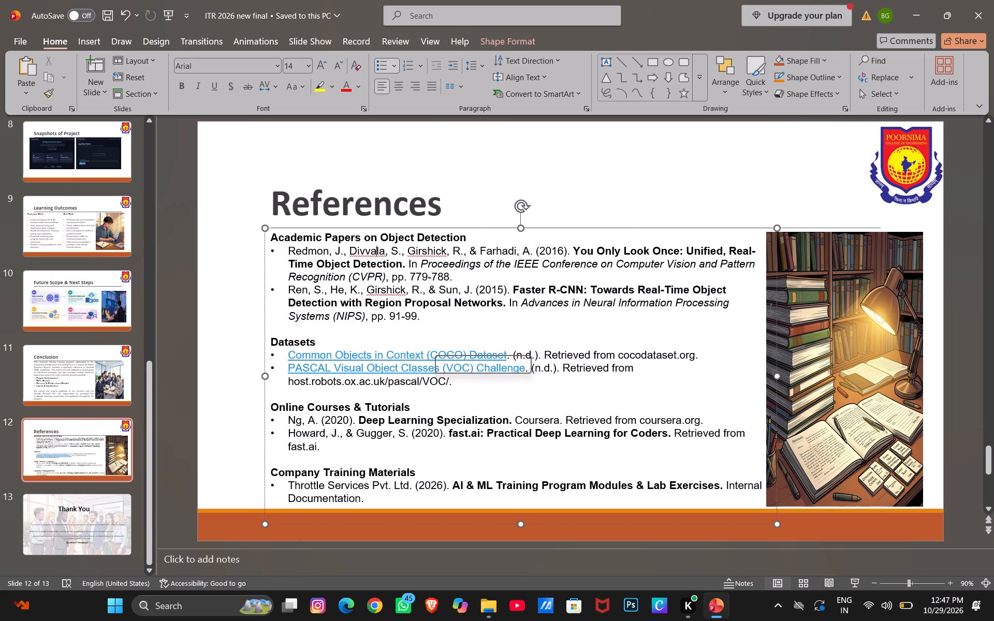
{"action": "left_click", "coordinate": [455, 171]}
Add the author name Girshick on the References slide to the spelling dictionary.
{"action": "right_click", "coordinate": [437, 254]}
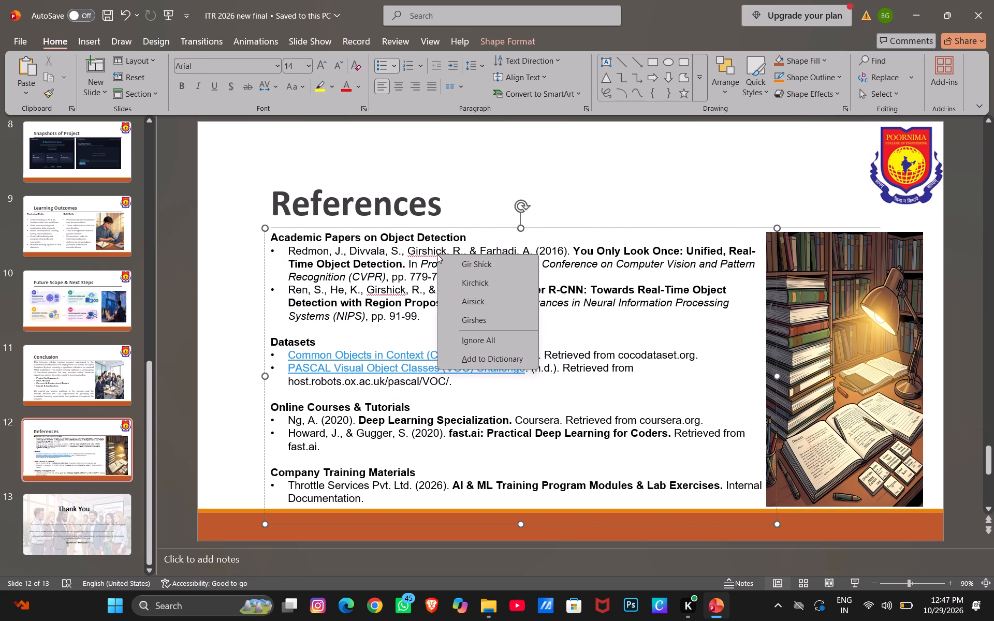
{"action": "left_click", "coordinate": [489, 364]}
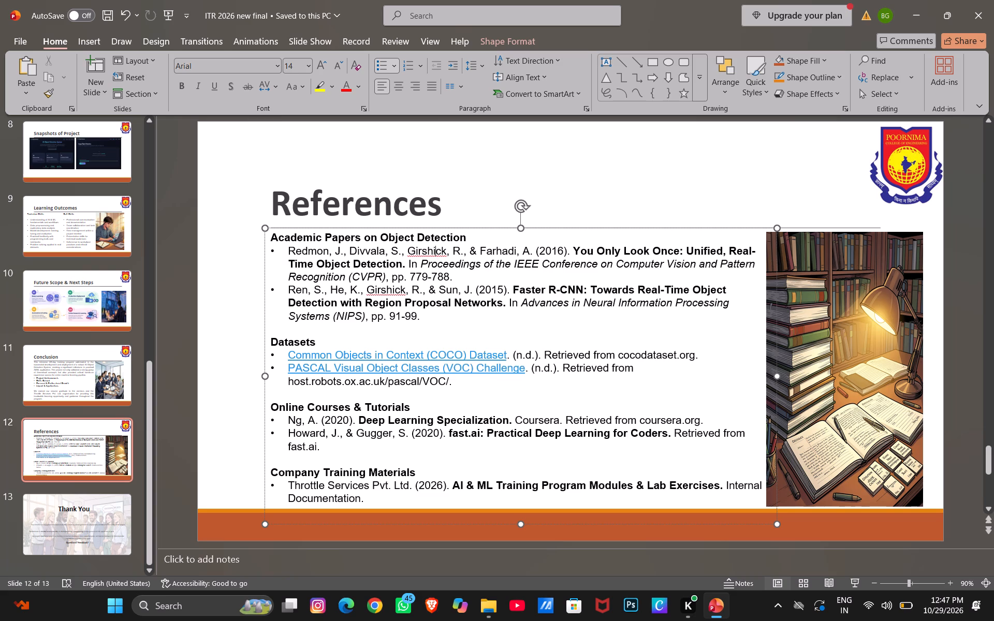
{"action": "left_click", "coordinate": [382, 288]}
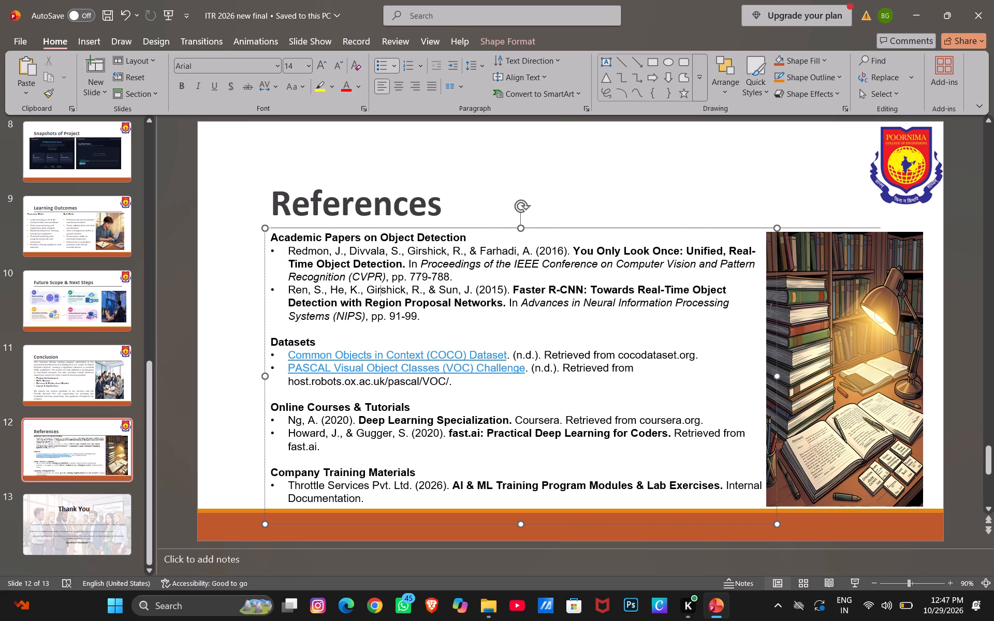
{"action": "left_click", "coordinate": [425, 169]}
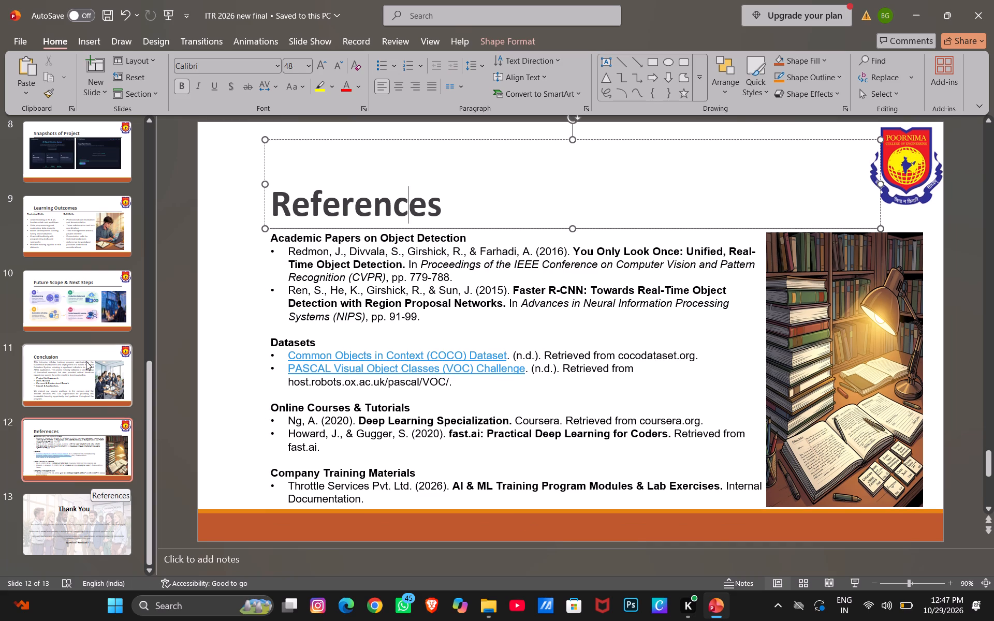
Check the Conclusion, Thank You and Snapshots of Project slides, and recheck slides 1 to 4 from the title through Prerequisites of the Training.
{"action": "left_click", "coordinate": [86, 361]}
{"action": "left_click", "coordinate": [66, 542]}
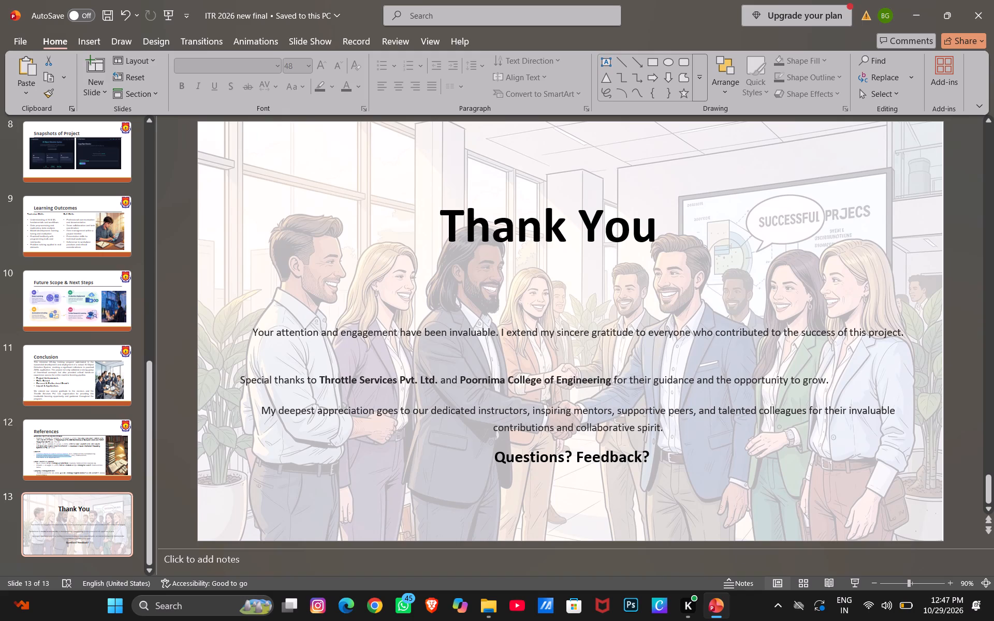
{"action": "left_click", "coordinate": [93, 177]}
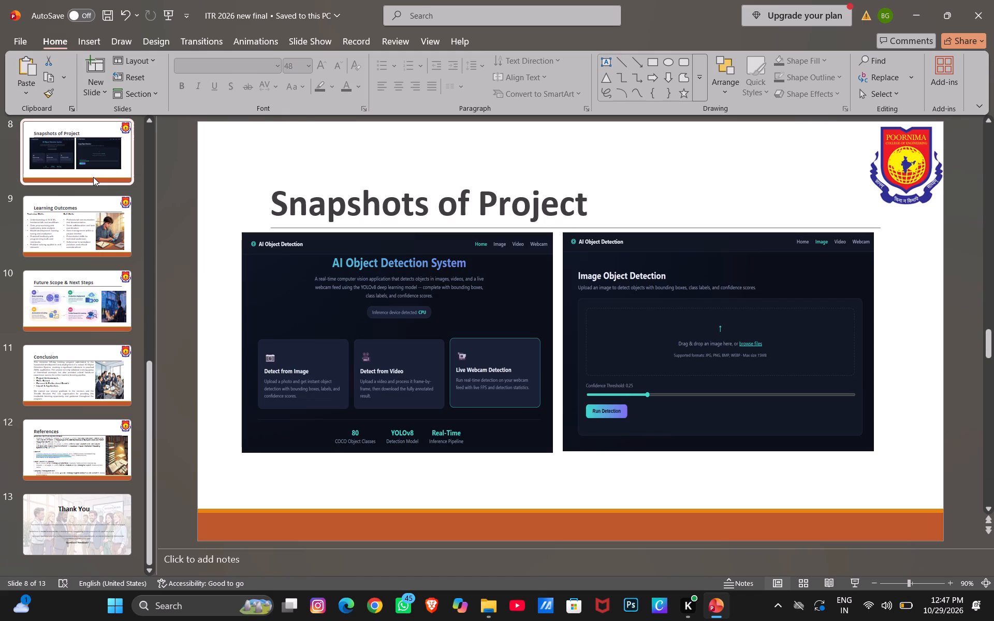
{"action": "scroll", "coordinate": [93, 177], "scroll_direction": "up", "scroll_amount": 10}
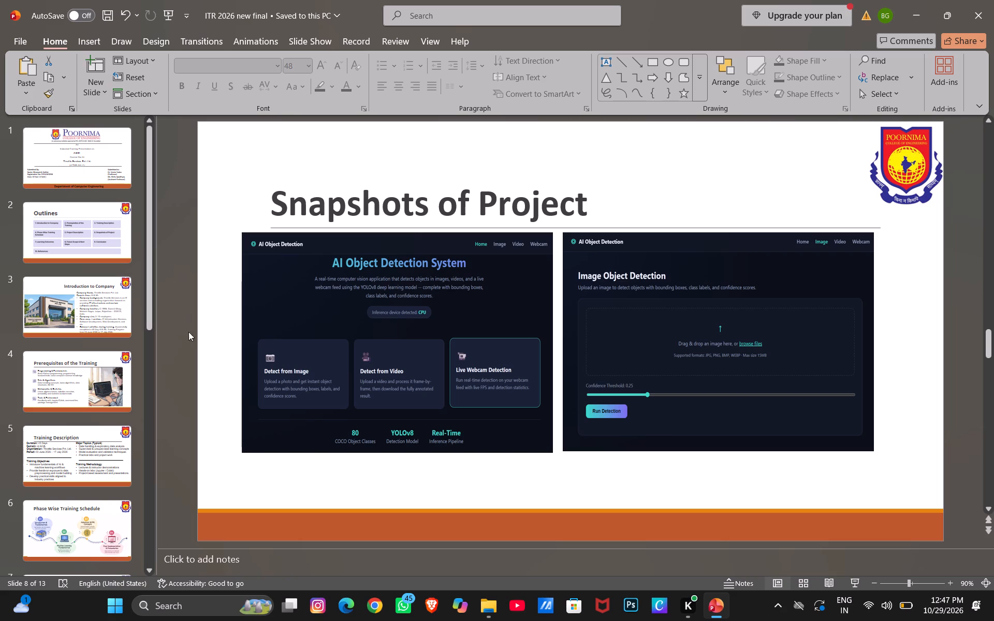
{"action": "left_click", "coordinate": [80, 161]}
{"action": "left_click", "coordinate": [131, 247]}
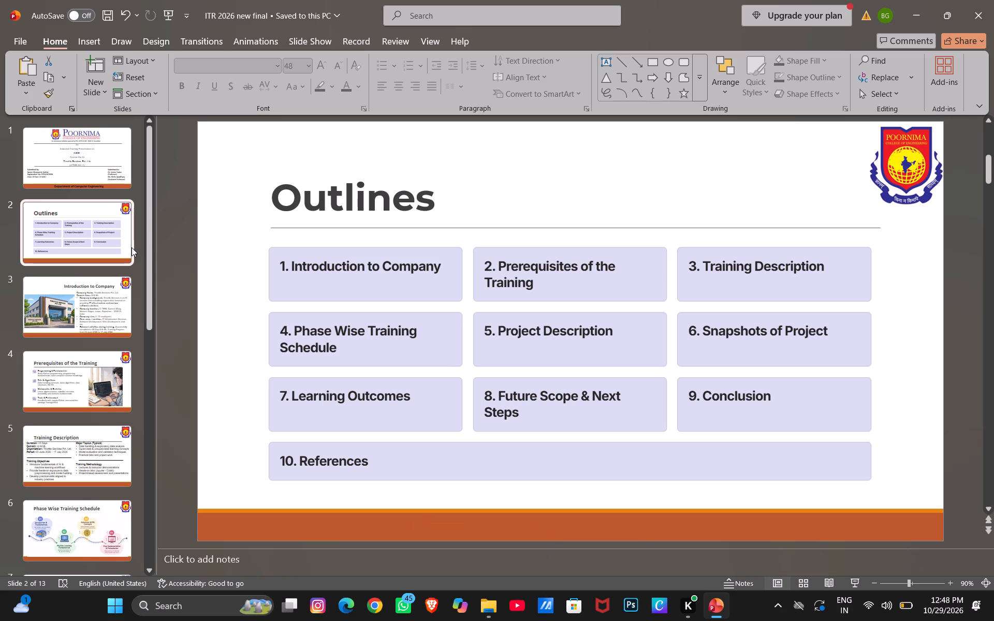
{"action": "left_click", "coordinate": [82, 284]}
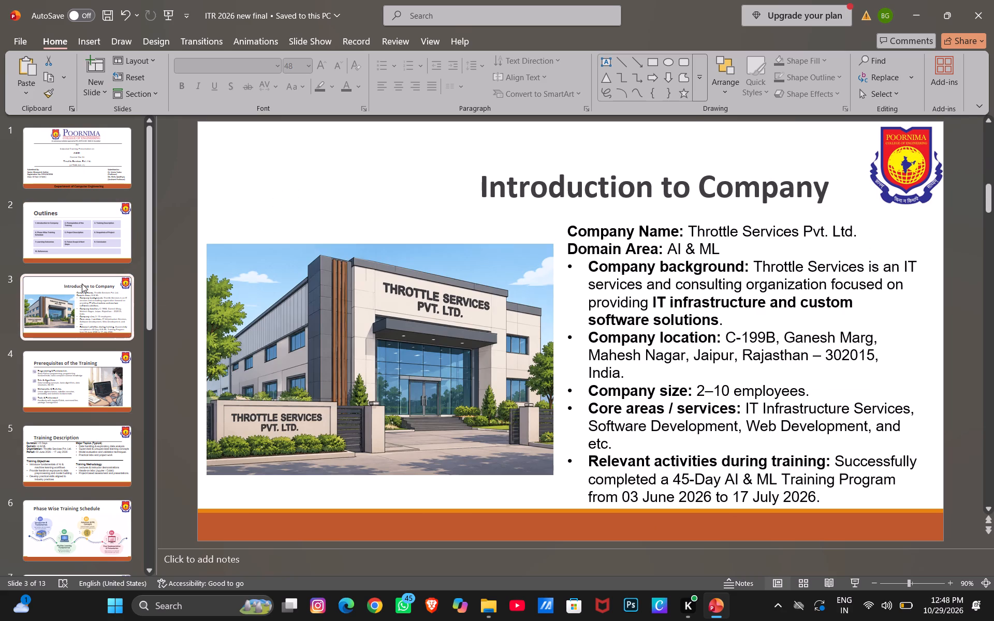
{"action": "left_click", "coordinate": [82, 362]}
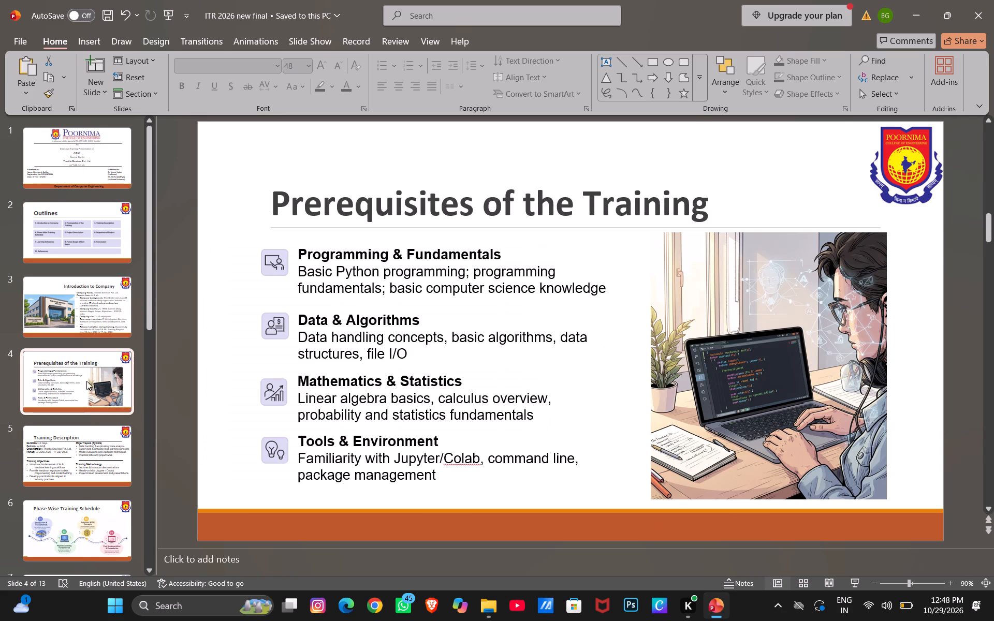
Recheck slides 5 to 8, from Training Description through Snapshots of Project, and return to Project Description.
{"action": "left_click", "coordinate": [89, 442]}
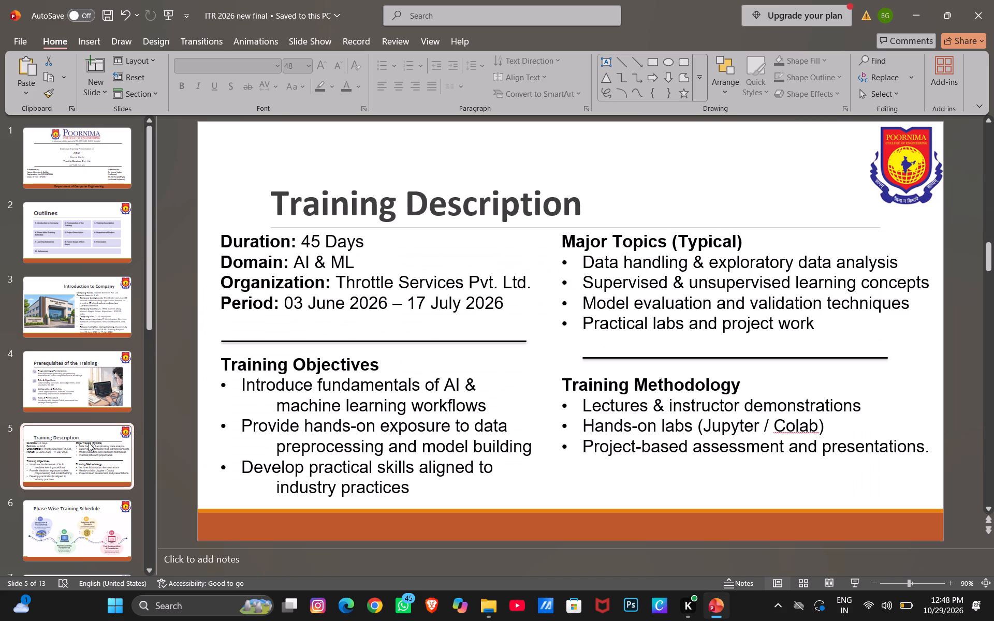
{"action": "scroll", "coordinate": [85, 500], "scroll_direction": "down", "scroll_amount": 1}
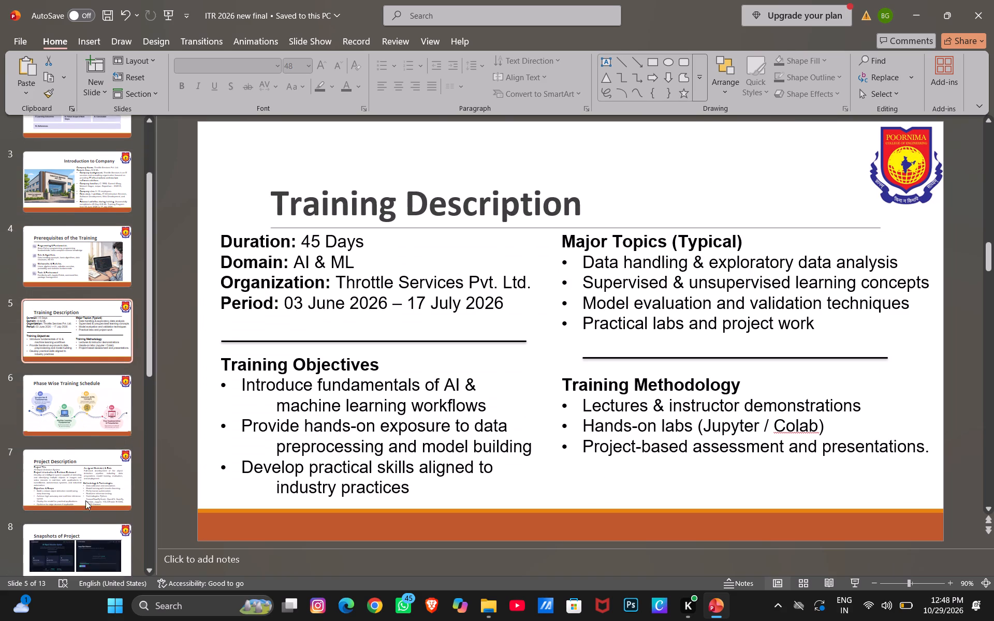
{"action": "scroll", "coordinate": [85, 500], "scroll_direction": "down", "scroll_amount": 1}
{"action": "left_click", "coordinate": [67, 308]}
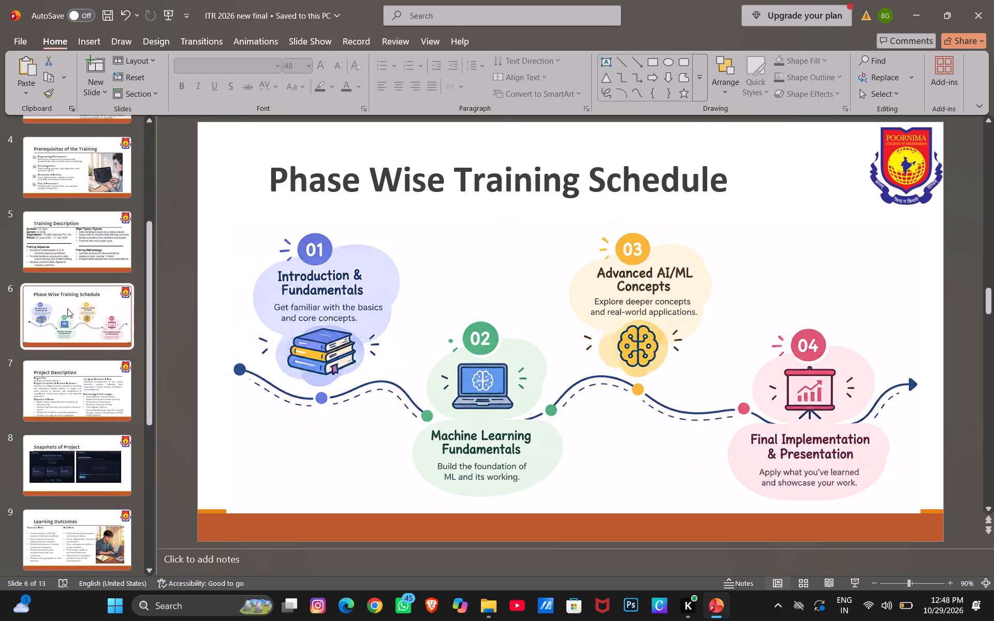
{"action": "left_click", "coordinate": [67, 387]}
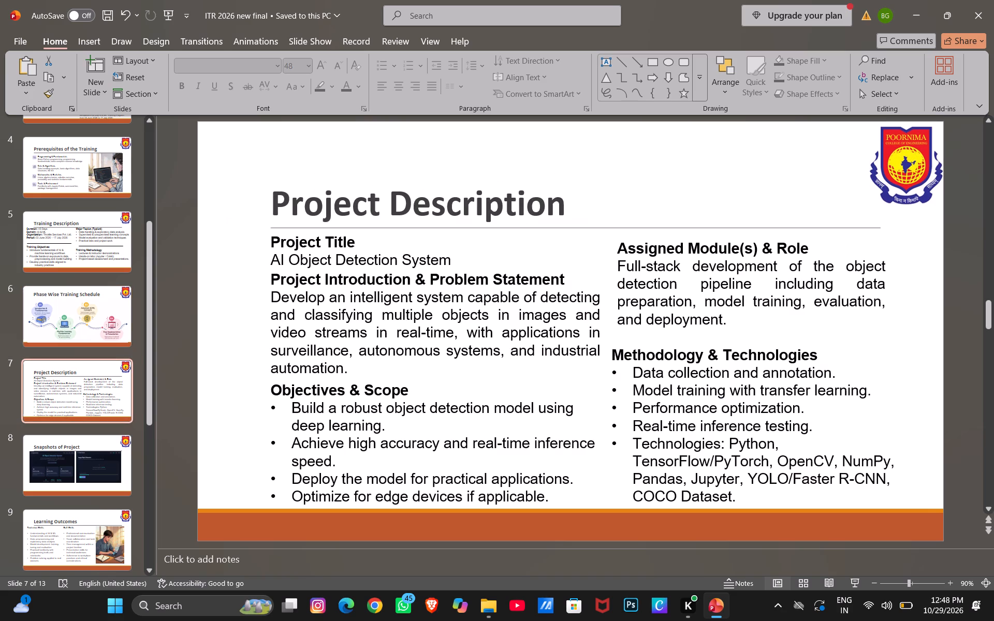
{"action": "left_click", "coordinate": [125, 452]}
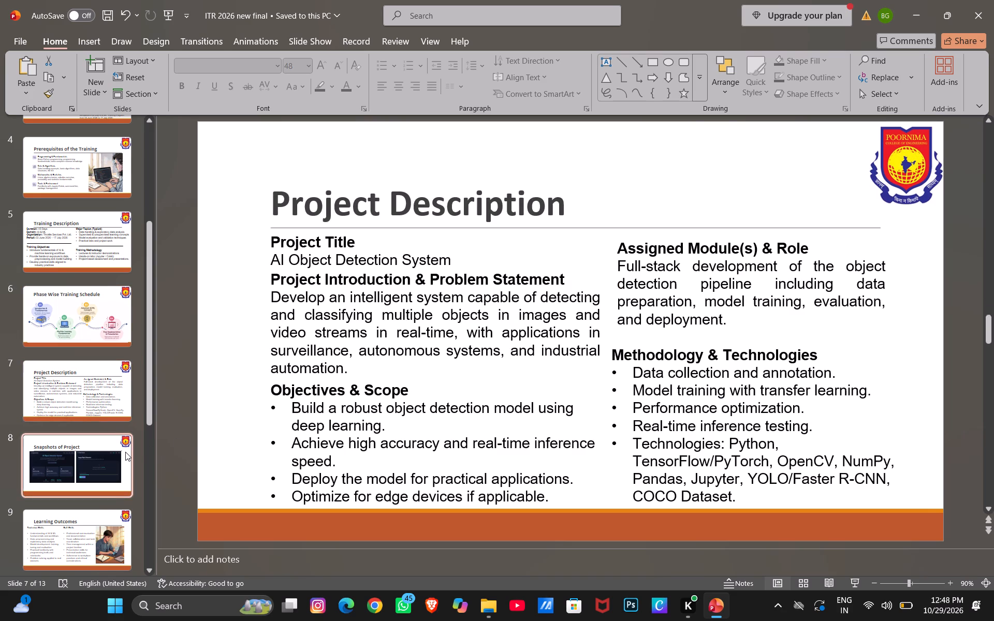
{"action": "left_click", "coordinate": [86, 373]}
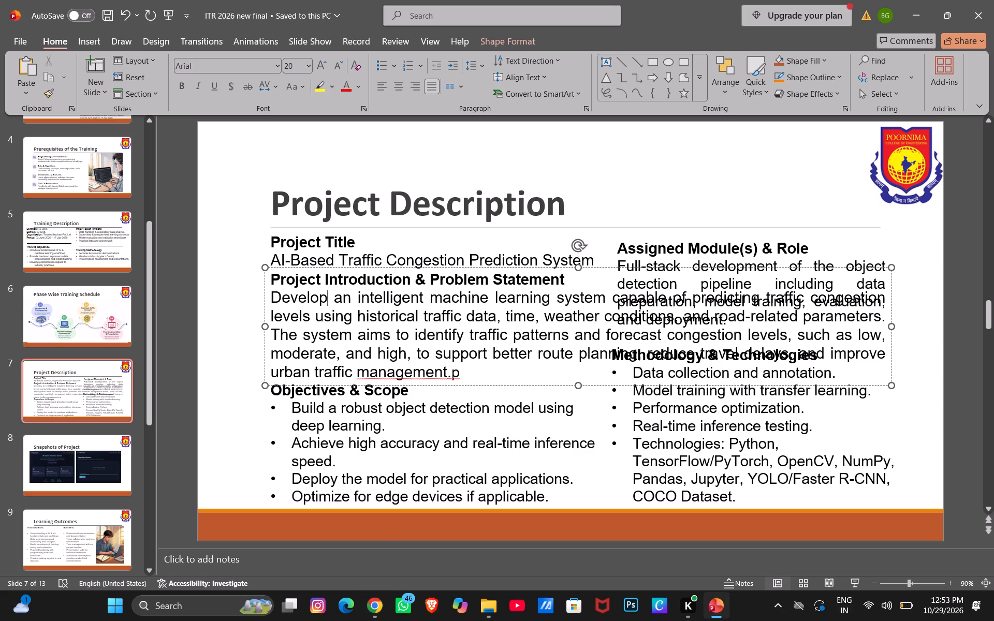
Narrow the introduction text box so it fits within the slide's left column, clear of the right-hand text.
{"action": "left_click_drag", "start_coordinate": [894, 328], "coordinate": [857, 341]}
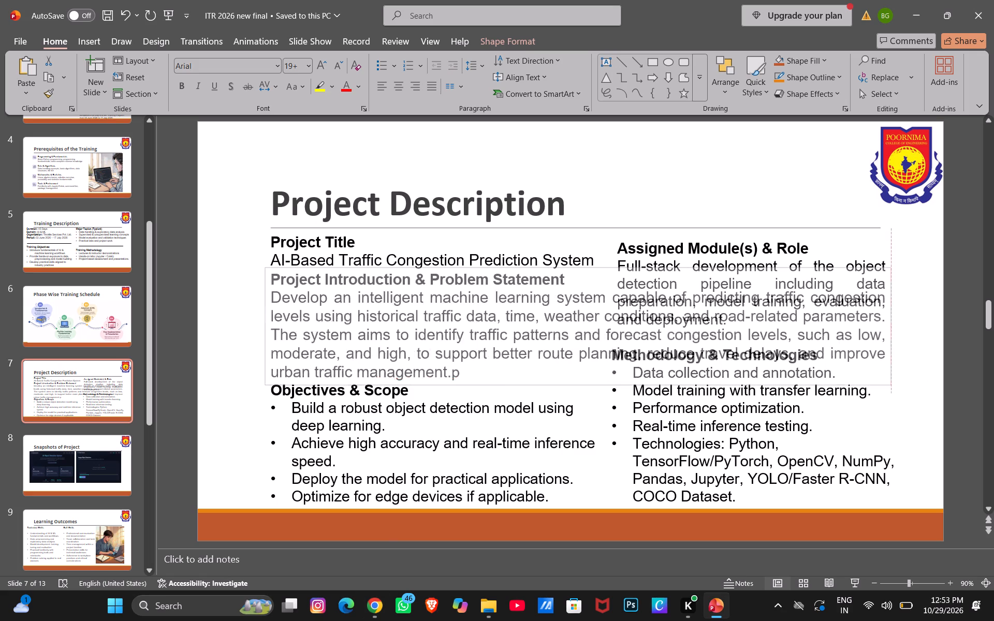
{"action": "left_click_drag", "start_coordinate": [857, 341], "coordinate": [598, 380]}
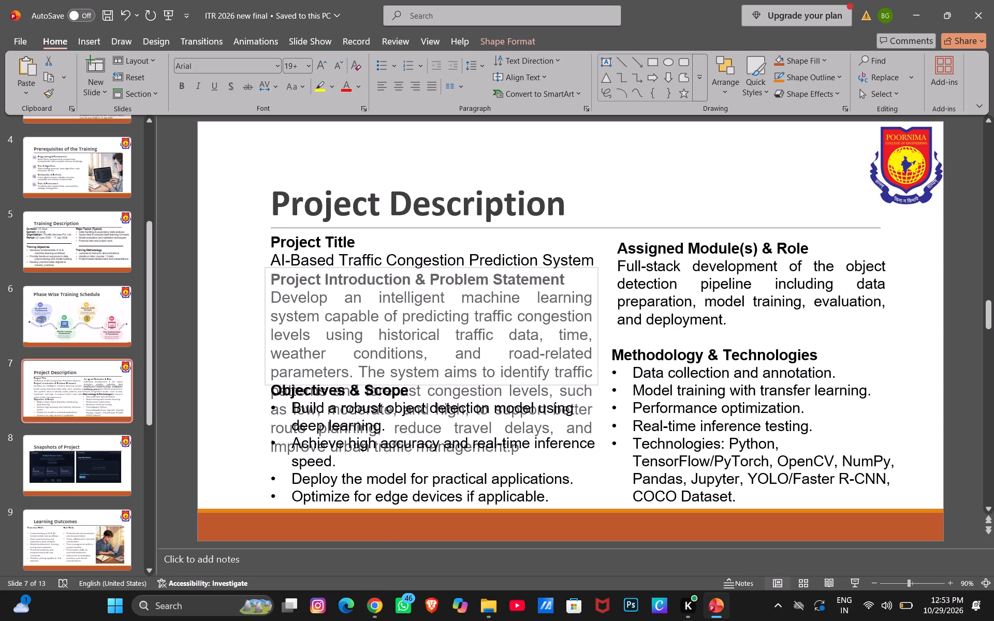
{"action": "left_click_drag", "start_coordinate": [598, 380], "coordinate": [602, 380]}
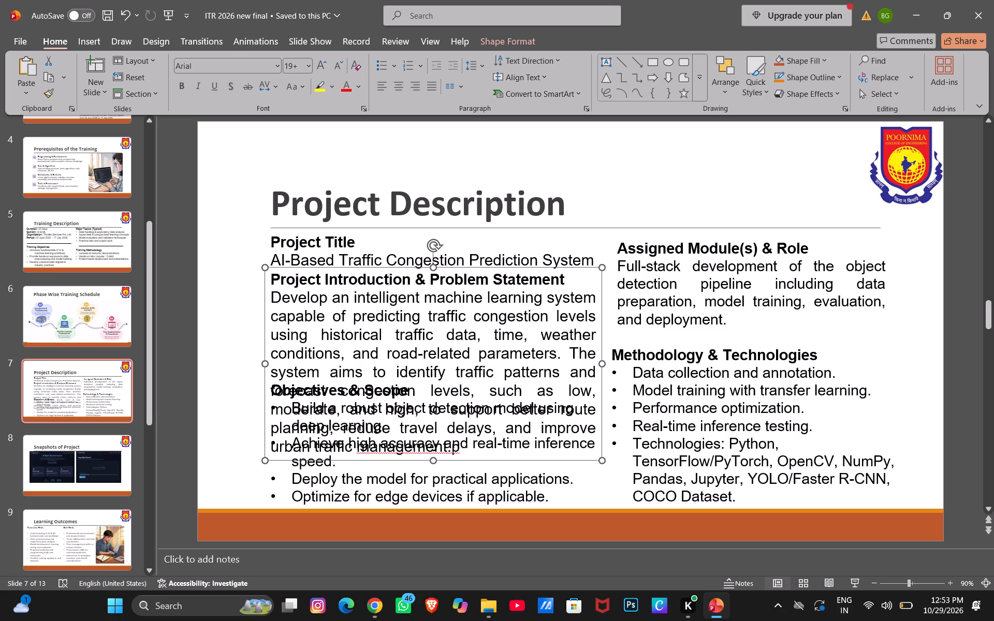
Move the Objectives & Scope text box from below the introduction to the slide's upper right, beside the Project Description title.
{"action": "left_click", "coordinate": [515, 489]}
{"action": "left_click_drag", "start_coordinate": [515, 489], "coordinate": [634, 451]}
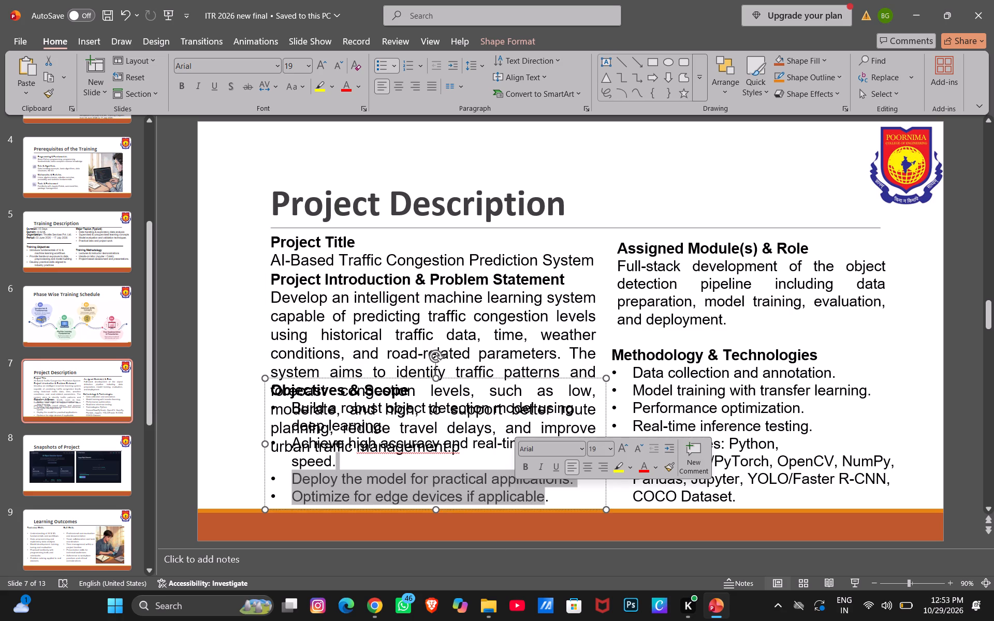
{"action": "left_click_drag", "start_coordinate": [634, 451], "coordinate": [594, 502]}
{"action": "left_click", "coordinate": [594, 502]}
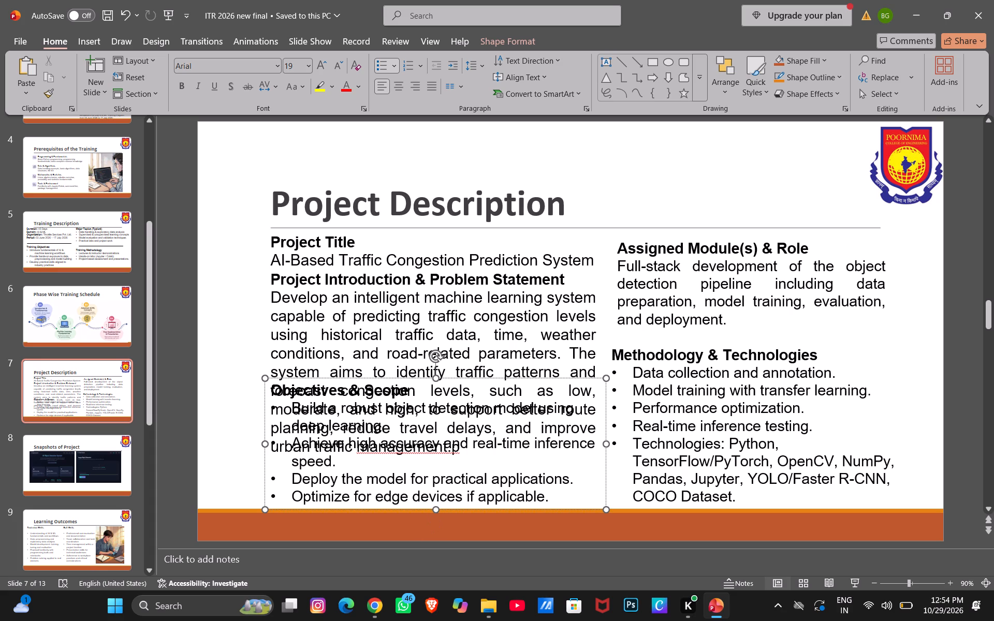
{"action": "left_click_drag", "start_coordinate": [450, 508], "coordinate": [740, 269]}
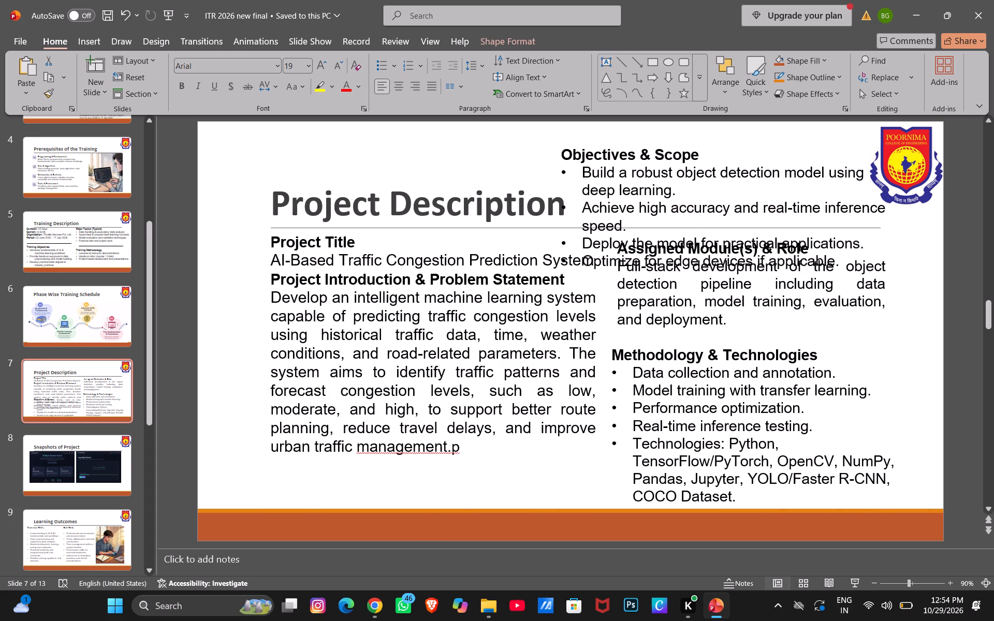
{"action": "left_click_drag", "start_coordinate": [740, 269], "coordinate": [739, 259]}
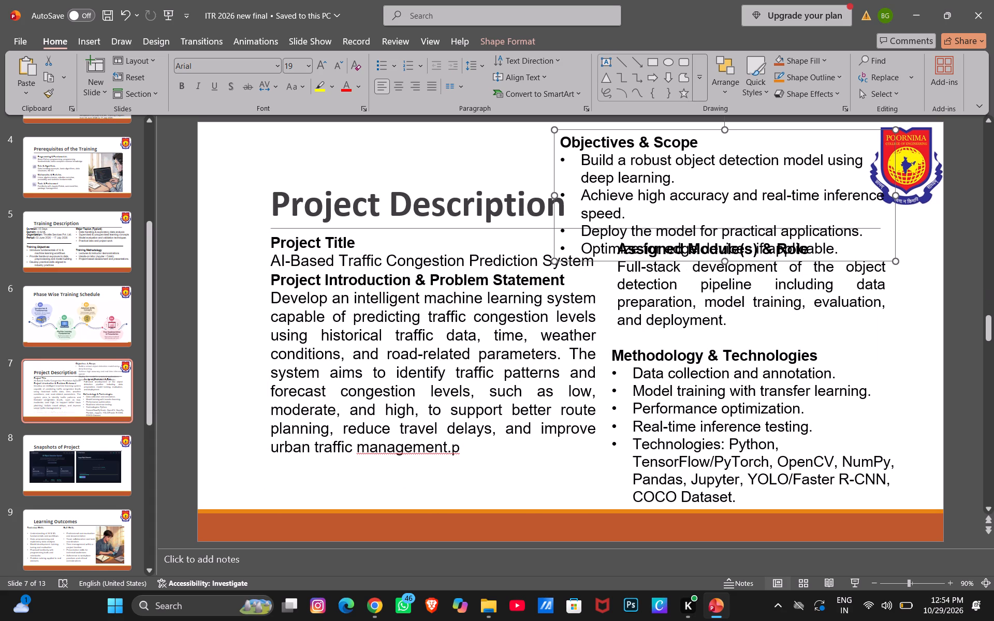
Move the Project Introduction & Problem Statement box straight down, leaving a gap below the project title.
{"action": "left_click", "coordinate": [376, 283]}
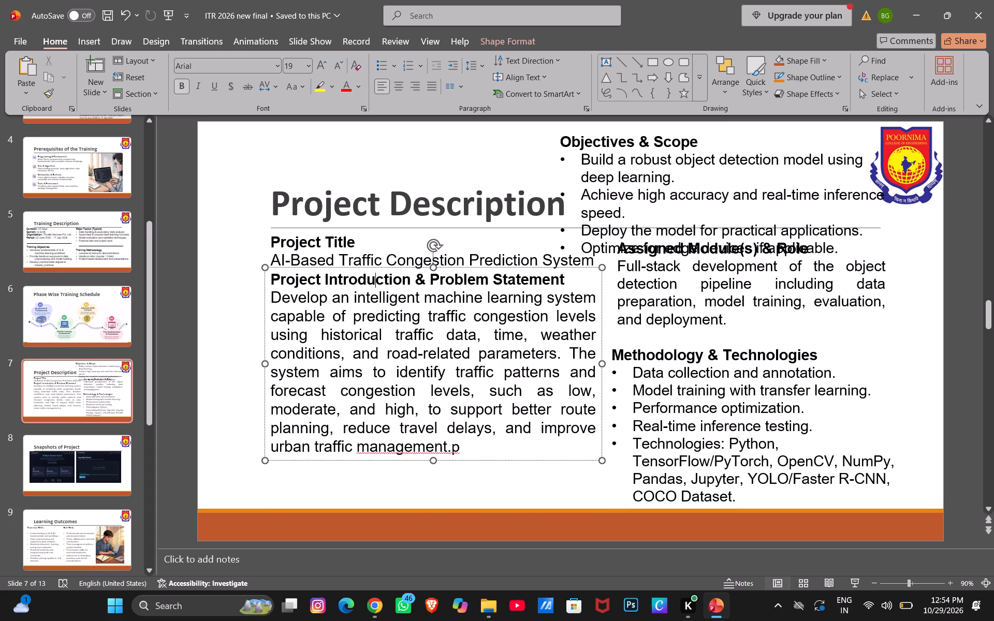
{"action": "left_click_drag", "start_coordinate": [464, 460], "coordinate": [464, 481]}
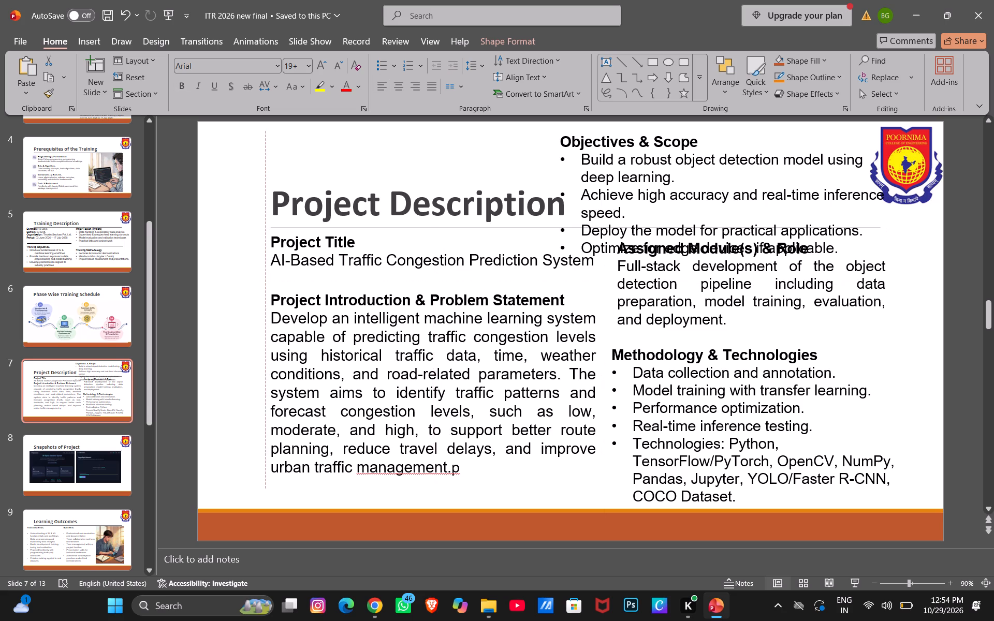
{"action": "left_click_drag", "start_coordinate": [464, 481], "coordinate": [461, 490]}
{"action": "left_click", "coordinate": [215, 373]}
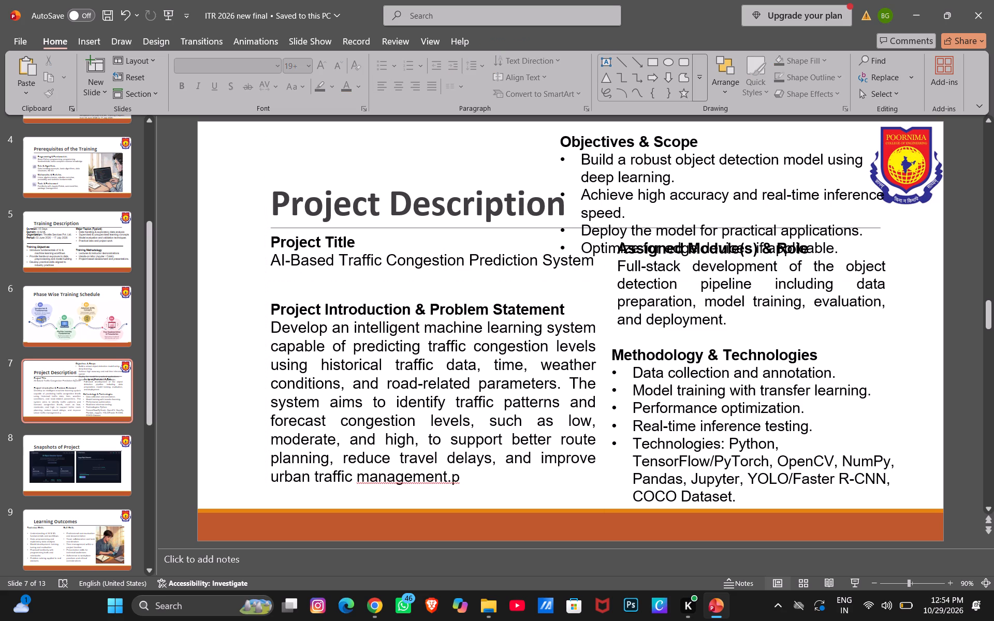
Move the Project Title text box slightly down, away from the line under the slide title.
{"action": "left_click", "coordinate": [316, 250]}
{"action": "left_click_drag", "start_coordinate": [464, 273], "coordinate": [461, 284]}
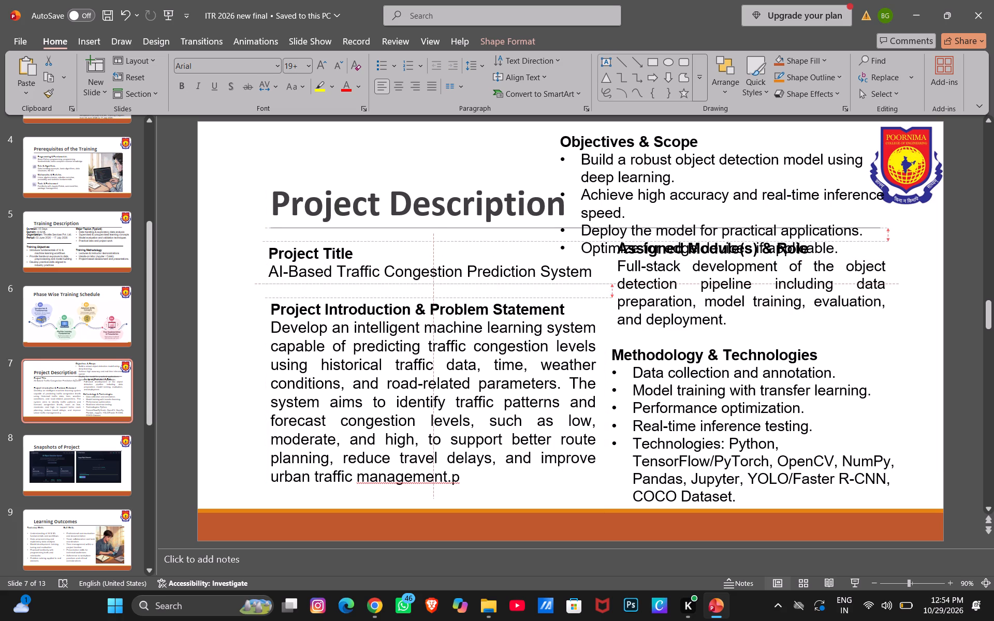
{"action": "left_click_drag", "start_coordinate": [461, 284], "coordinate": [462, 285]}
{"action": "left_click", "coordinate": [243, 293]}
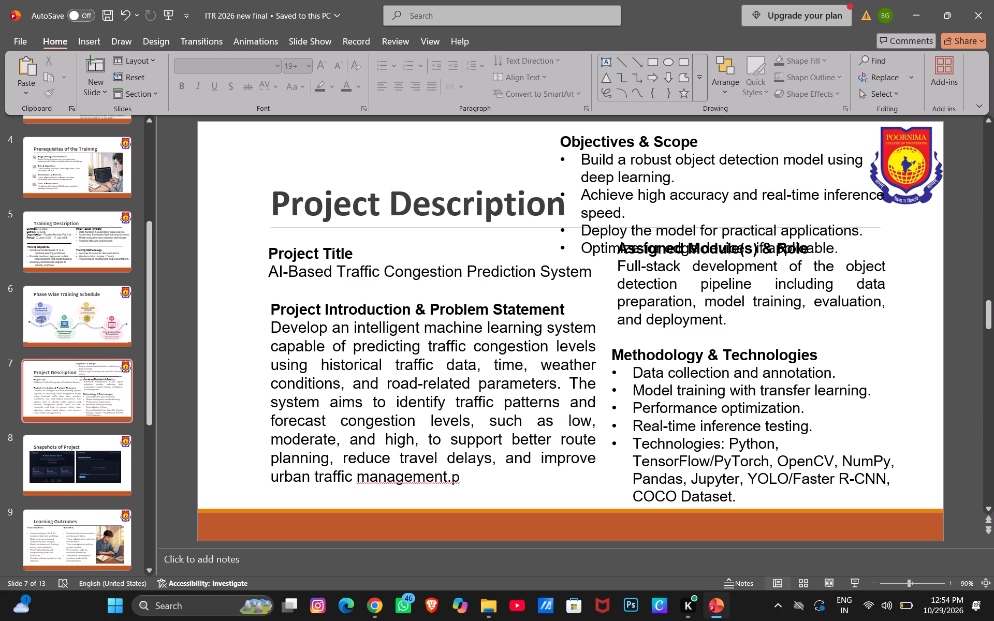
Move the Methodology & Technologies text box out of the right column to the slide's upper left, over the slide title.
{"action": "left_click", "coordinate": [681, 415]}
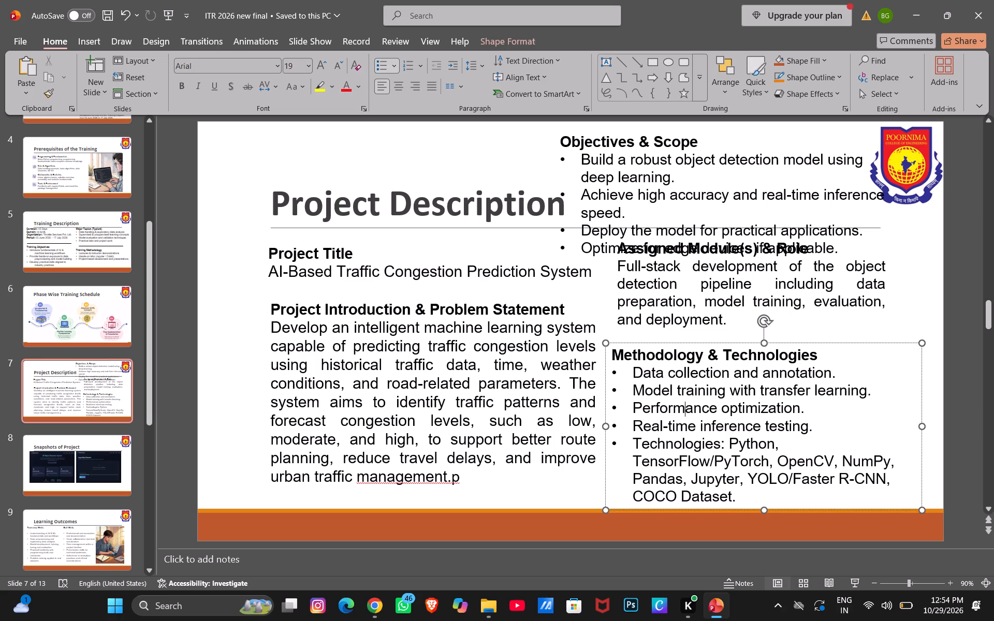
{"action": "left_click_drag", "start_coordinate": [700, 343], "coordinate": [659, 324]}
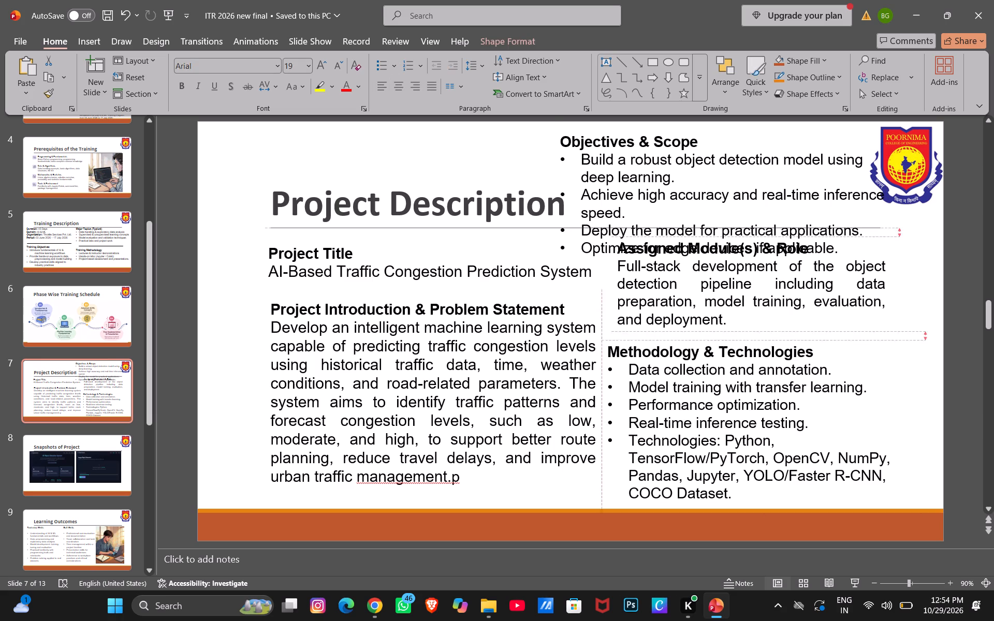
{"action": "left_click_drag", "start_coordinate": [659, 324], "coordinate": [355, 139]}
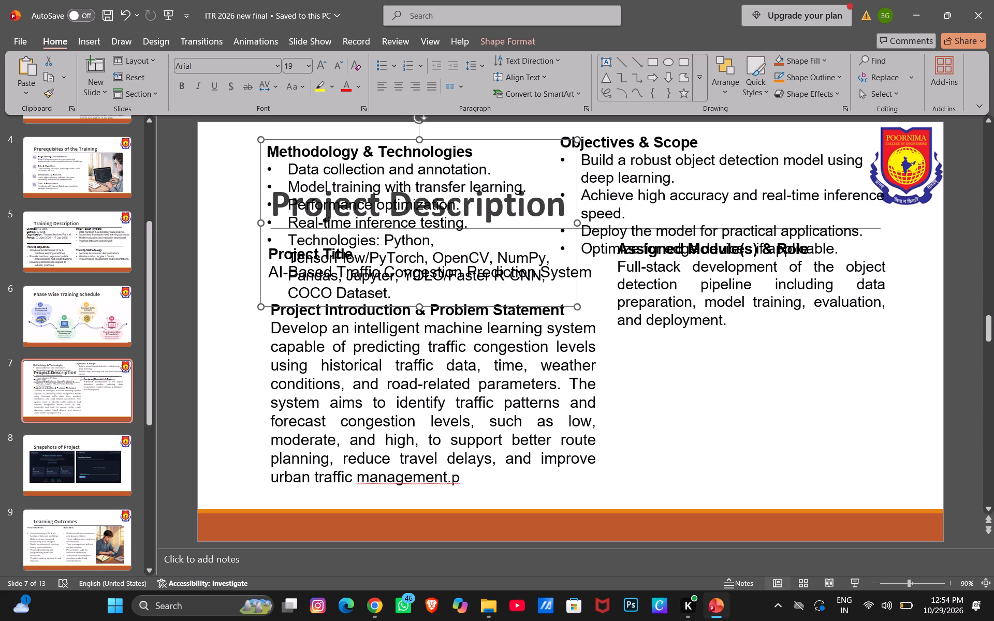
Move the Assigned Module(s) & Role text box down to the slide's lower right, beside the end of the introduction text.
{"action": "left_click", "coordinate": [712, 279]}
{"action": "left_click_drag", "start_coordinate": [773, 331], "coordinate": [787, 460]}
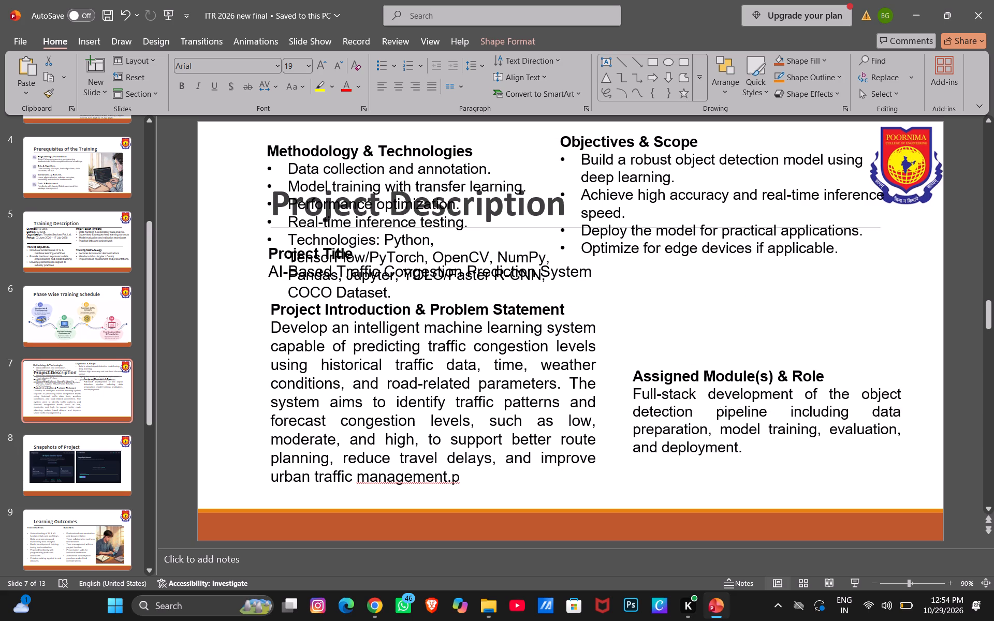
{"action": "left_click_drag", "start_coordinate": [787, 460], "coordinate": [781, 470]}
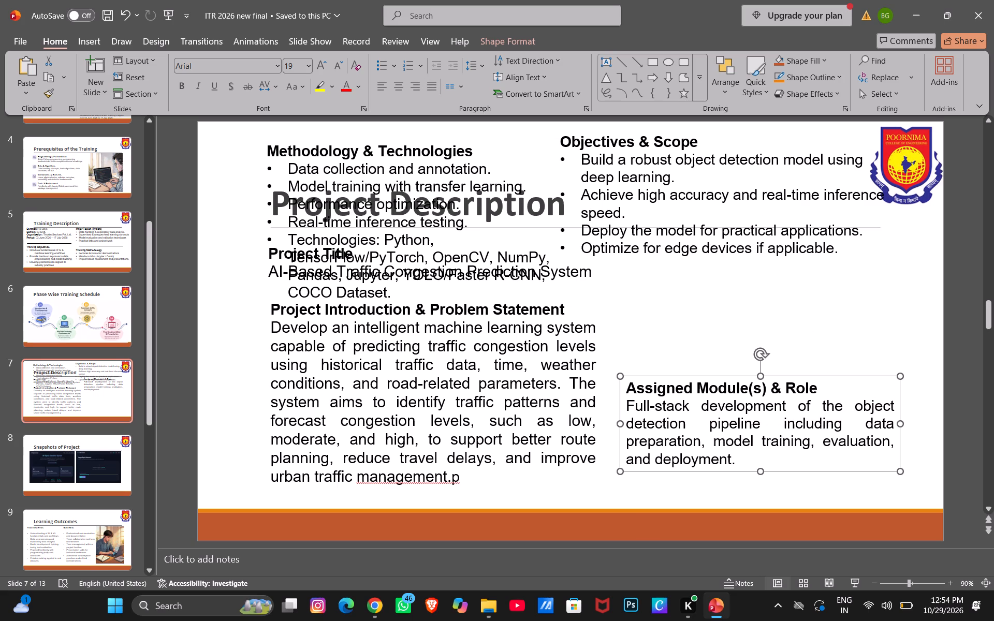
Move the Objectives & Scope text box down into the slide's right column, directly above Assigned Module(s) & Role.
{"action": "left_click", "coordinate": [776, 175]}
{"action": "left_click_drag", "start_coordinate": [776, 175], "coordinate": [793, 208]}
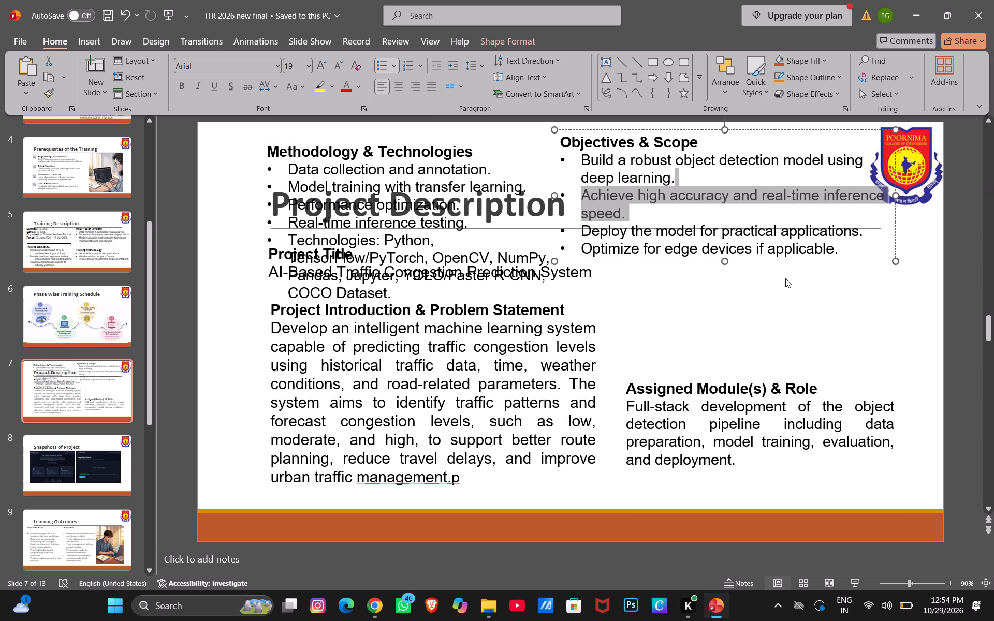
{"action": "left_click_drag", "start_coordinate": [777, 262], "coordinate": [822, 356]}
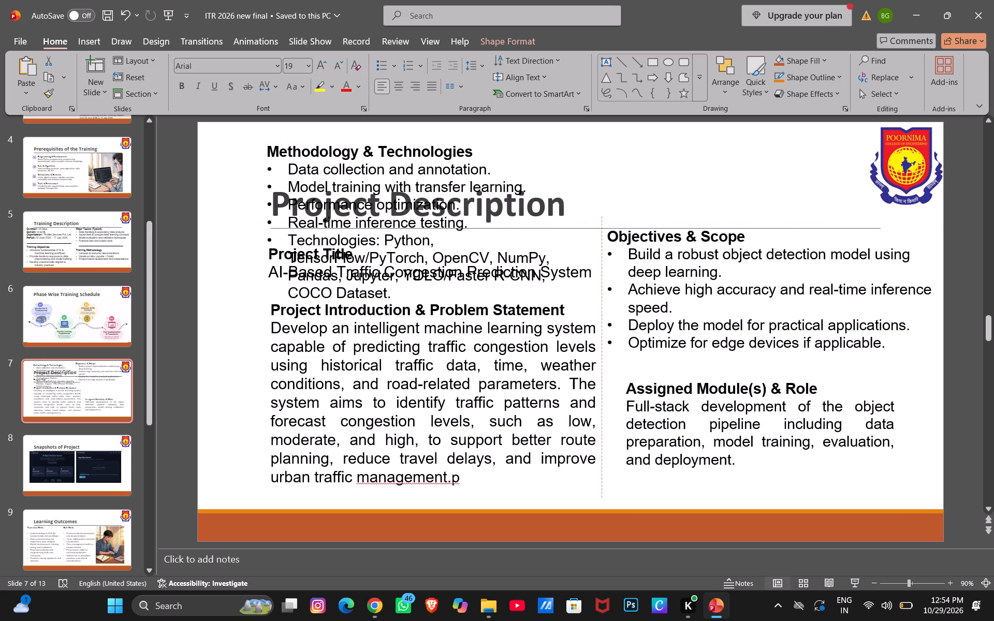
{"action": "left_click_drag", "start_coordinate": [822, 356], "coordinate": [828, 362]}
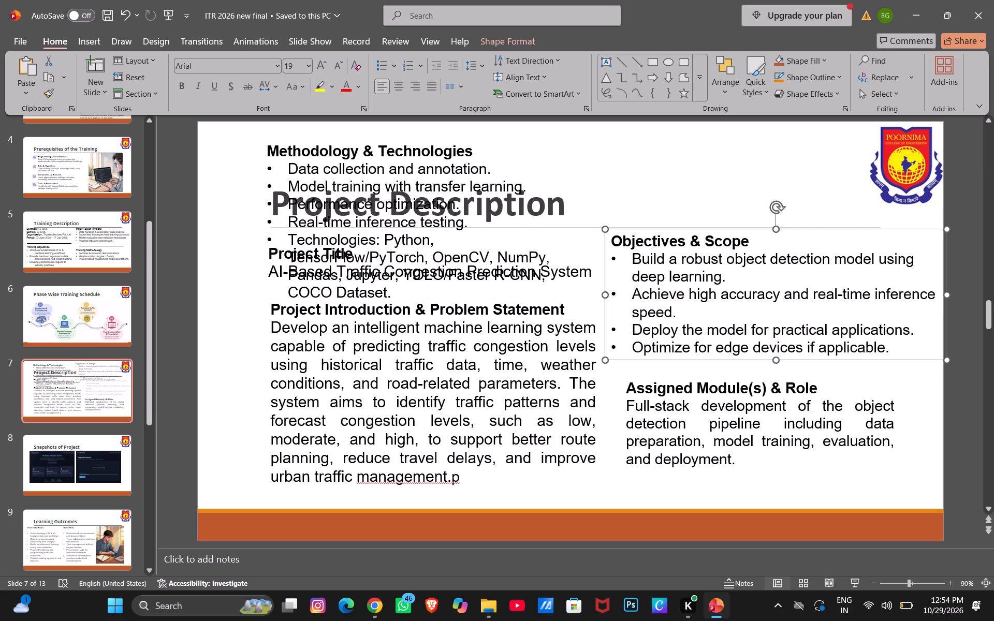
{"action": "left_click", "coordinate": [824, 201]}
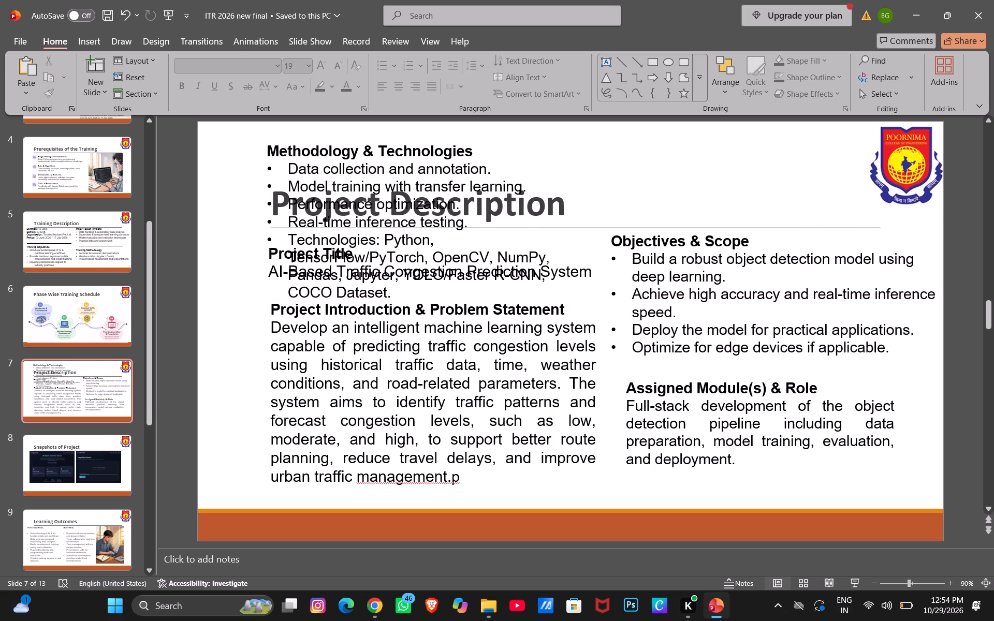
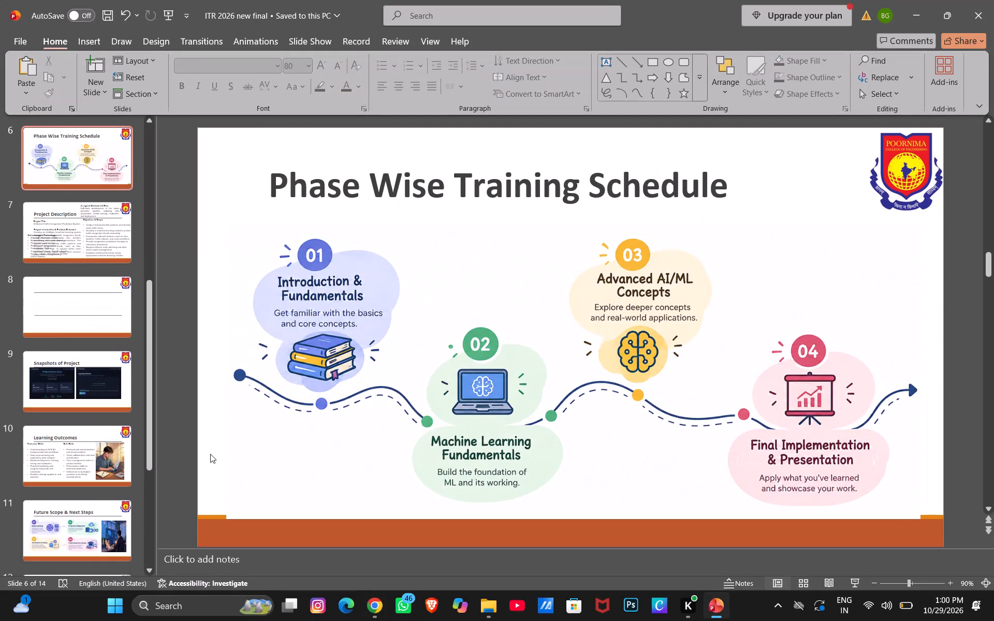
{"action": "left_click", "coordinate": [94, 441]}
{"action": "left_click", "coordinate": [90, 500]}
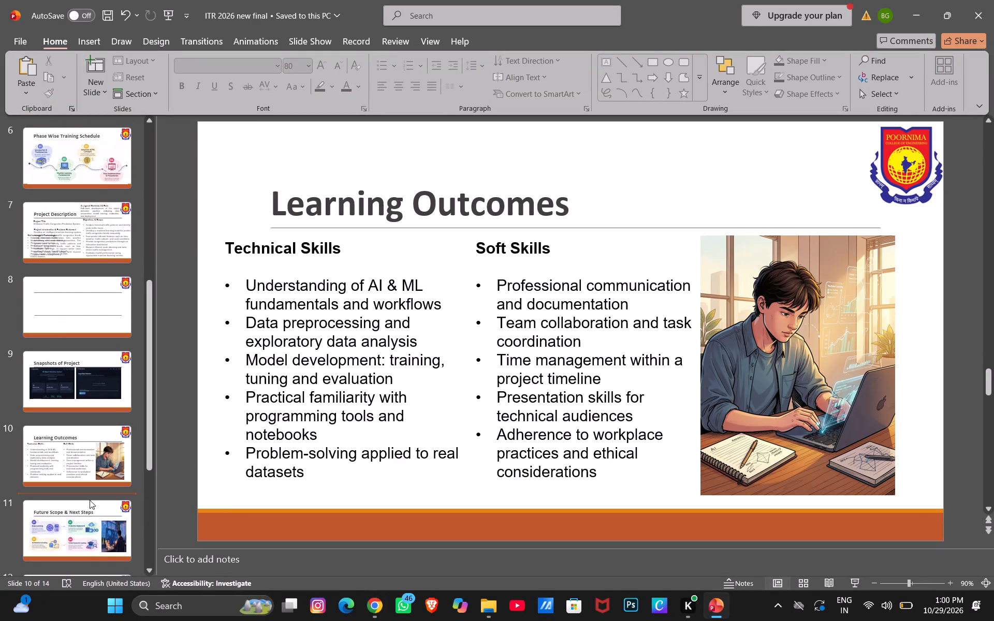
{"action": "key", "text": "Down"}
{"action": "key", "text": "Down"}
{"action": "key", "text": "Down"}
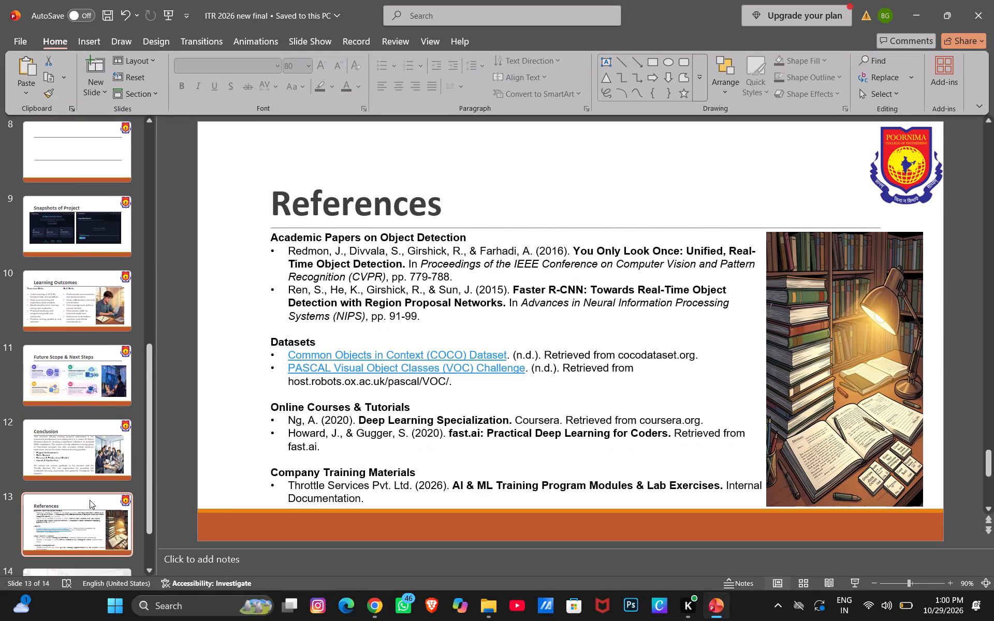
{"action": "key", "text": "Down"}
{"action": "key", "text": "Up"}
{"action": "key", "text": "Up"}
{"action": "key", "text": "Up"}
{"action": "key", "text": "Up"}
{"action": "key", "text": "Up"}
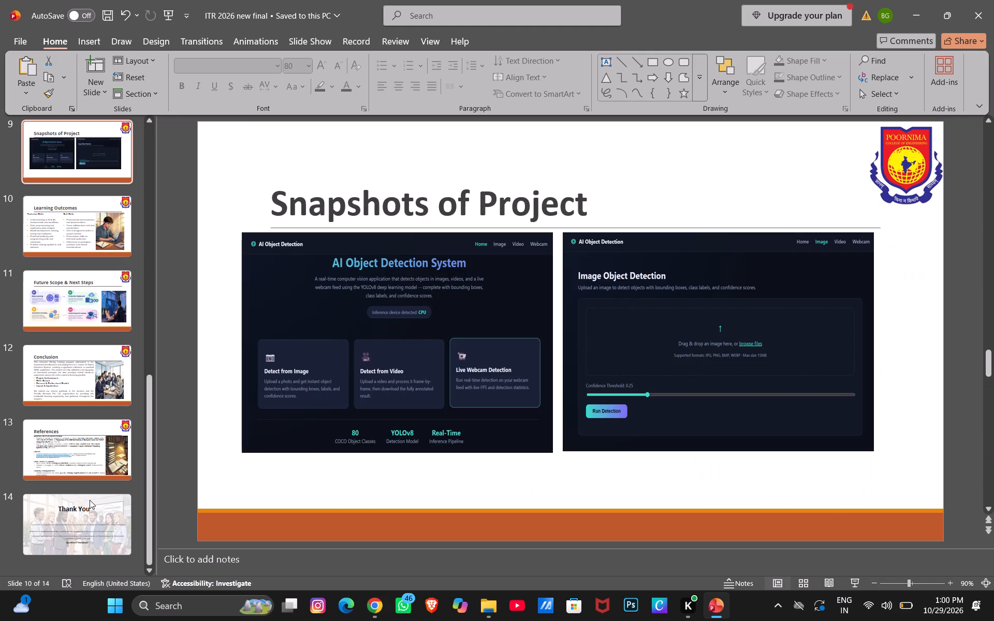
{"action": "key", "text": "Up"}
{"action": "key", "text": "Up"}
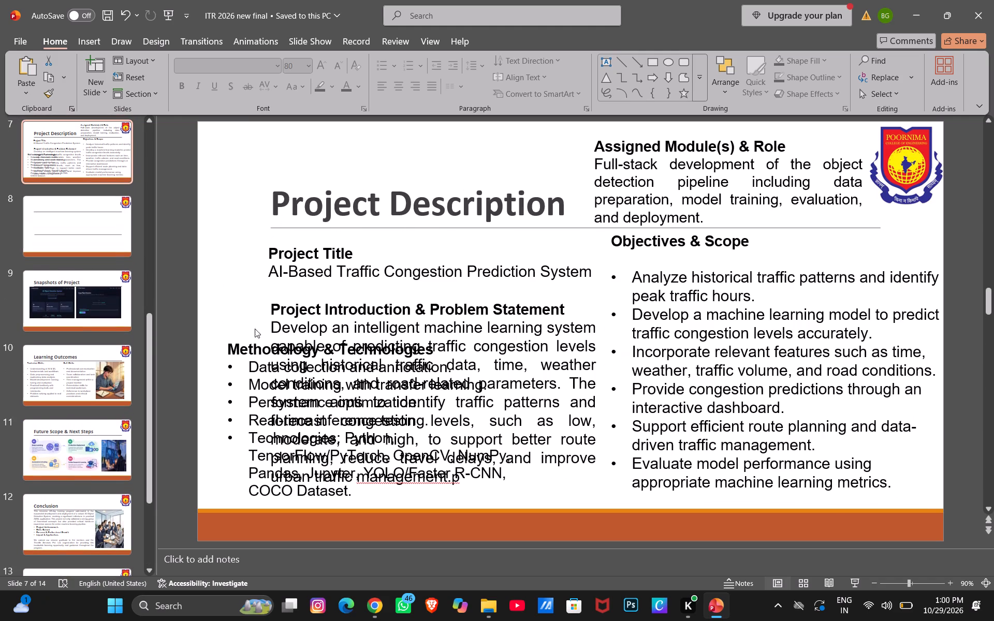
Copy the heading text "Project Description" from slide 7.
{"action": "left_click", "coordinate": [301, 225]}
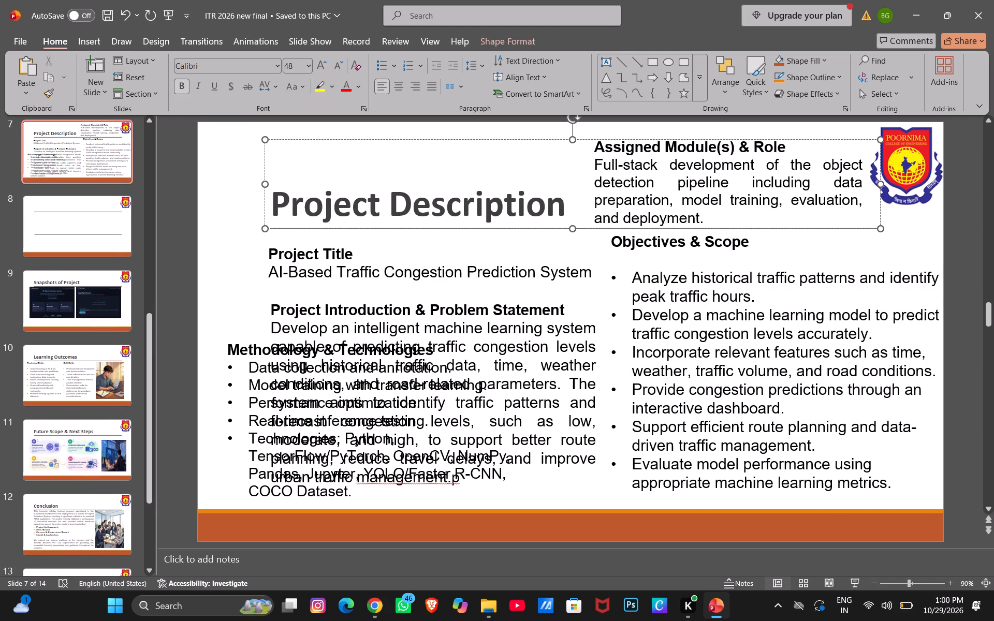
{"action": "left_click_drag", "start_coordinate": [276, 206], "coordinate": [520, 232]}
{"action": "key", "text": "ctrl+c"}
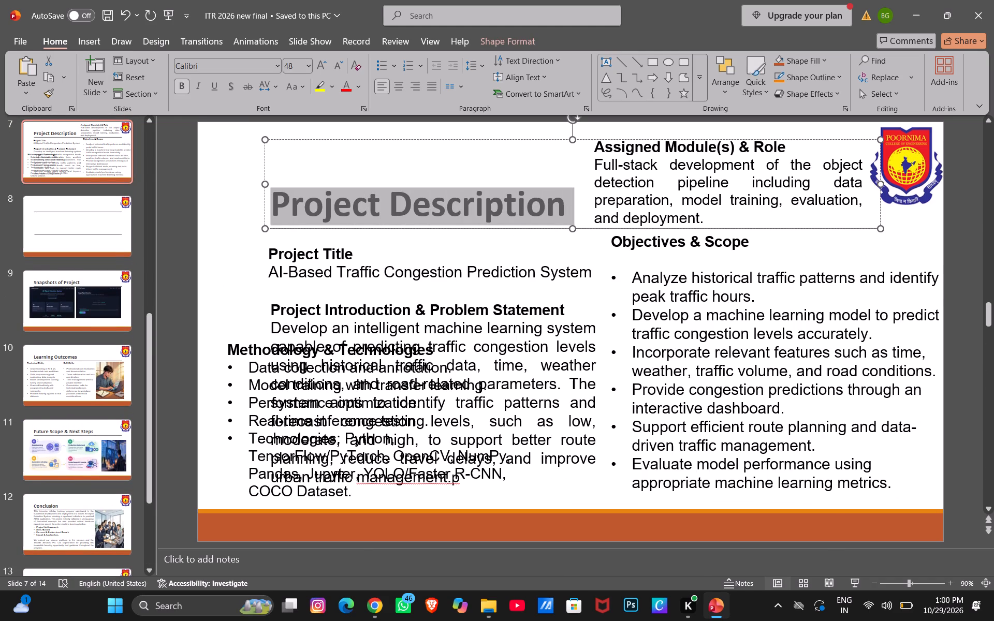
{"action": "key", "text": "alt+Tab"}
{"action": "key", "text": "alt+Tab"}
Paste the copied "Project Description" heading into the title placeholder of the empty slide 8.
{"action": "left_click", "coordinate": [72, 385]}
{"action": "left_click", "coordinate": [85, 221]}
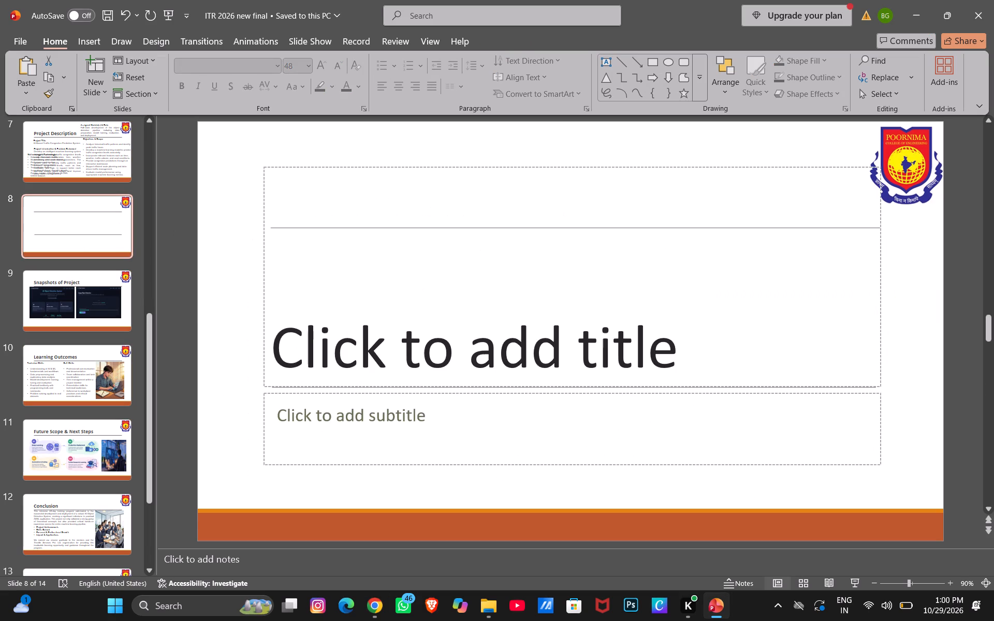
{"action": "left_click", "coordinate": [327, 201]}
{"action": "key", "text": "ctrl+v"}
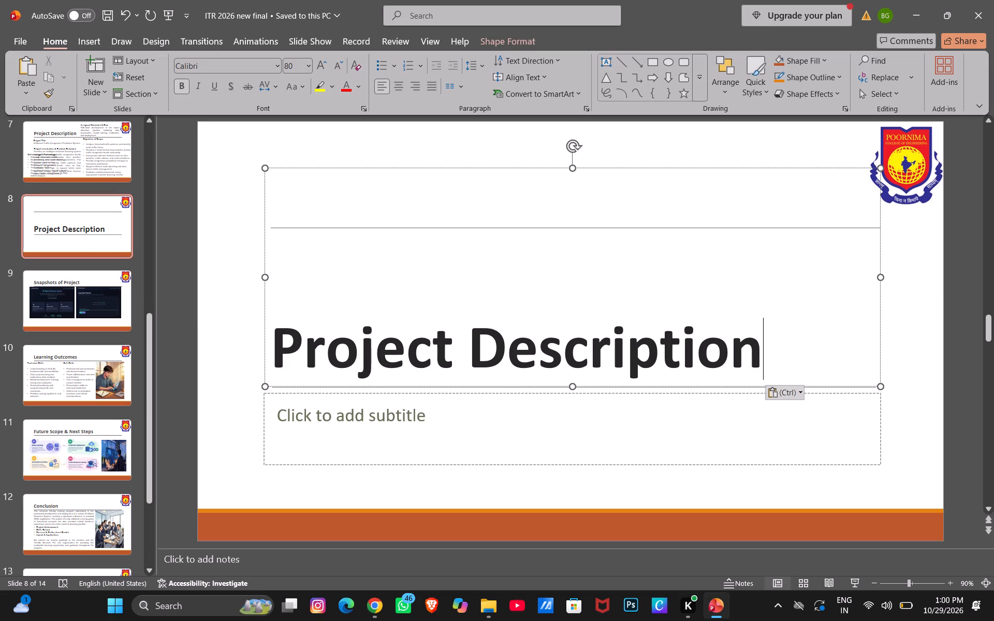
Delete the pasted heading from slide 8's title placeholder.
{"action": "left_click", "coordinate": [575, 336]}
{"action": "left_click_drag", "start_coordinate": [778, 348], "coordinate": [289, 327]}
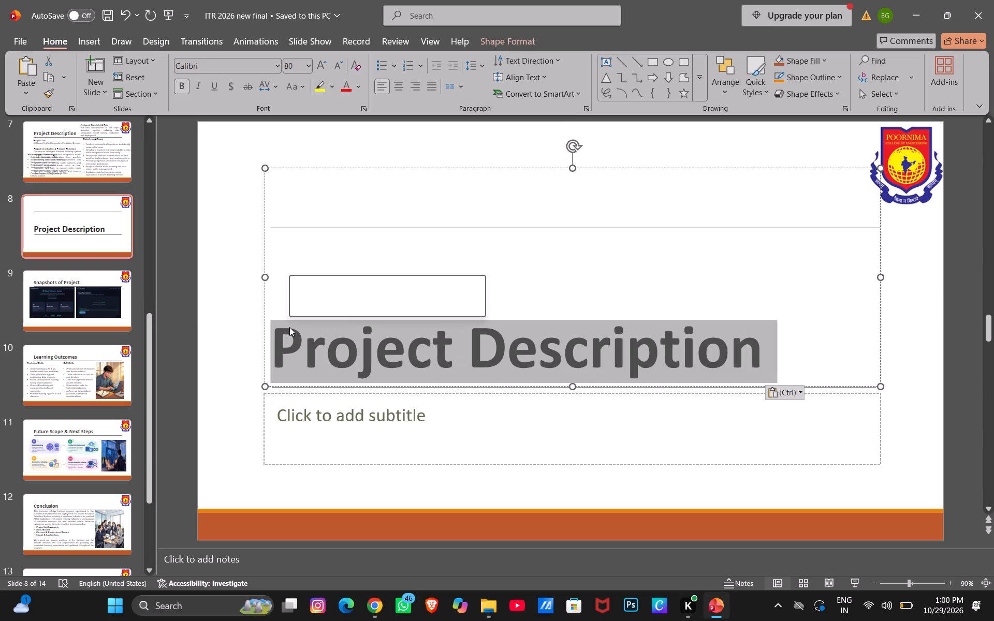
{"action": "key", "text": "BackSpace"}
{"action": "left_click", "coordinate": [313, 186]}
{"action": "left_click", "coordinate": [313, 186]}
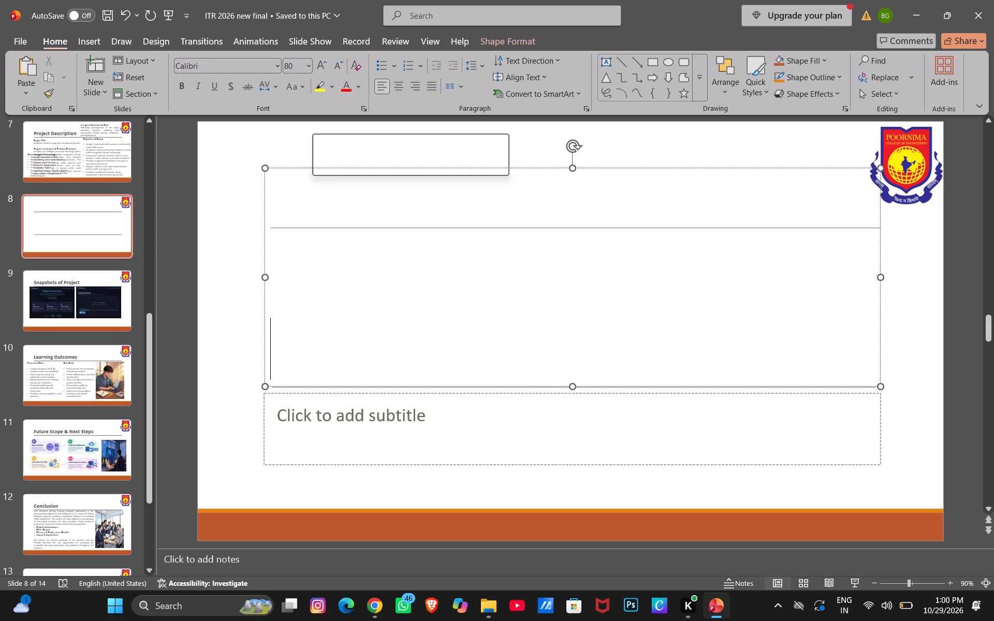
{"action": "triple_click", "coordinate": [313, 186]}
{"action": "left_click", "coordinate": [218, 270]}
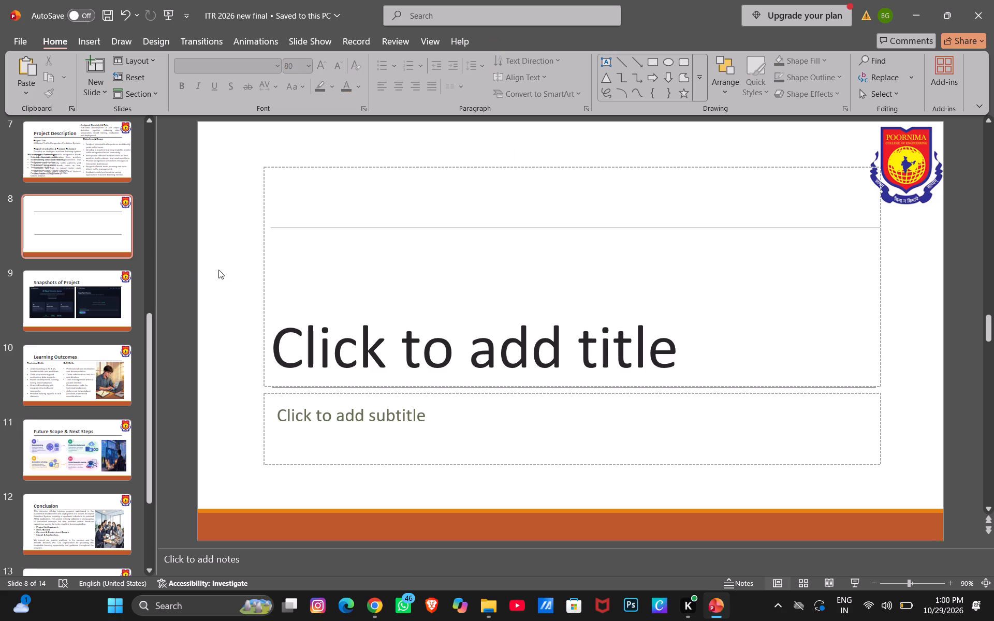
Paste the copied "Project Description" heading into the empty title placeholder on slide 8.
{"action": "left_click", "coordinate": [337, 206]}
{"action": "left_click", "coordinate": [337, 206]}
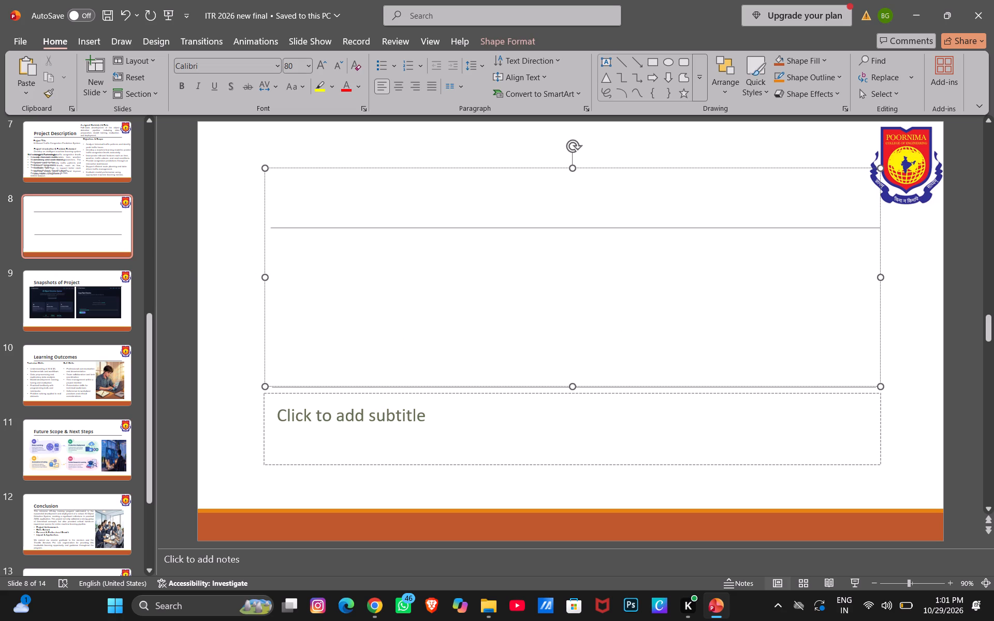
{"action": "left_click", "coordinate": [548, 311]}
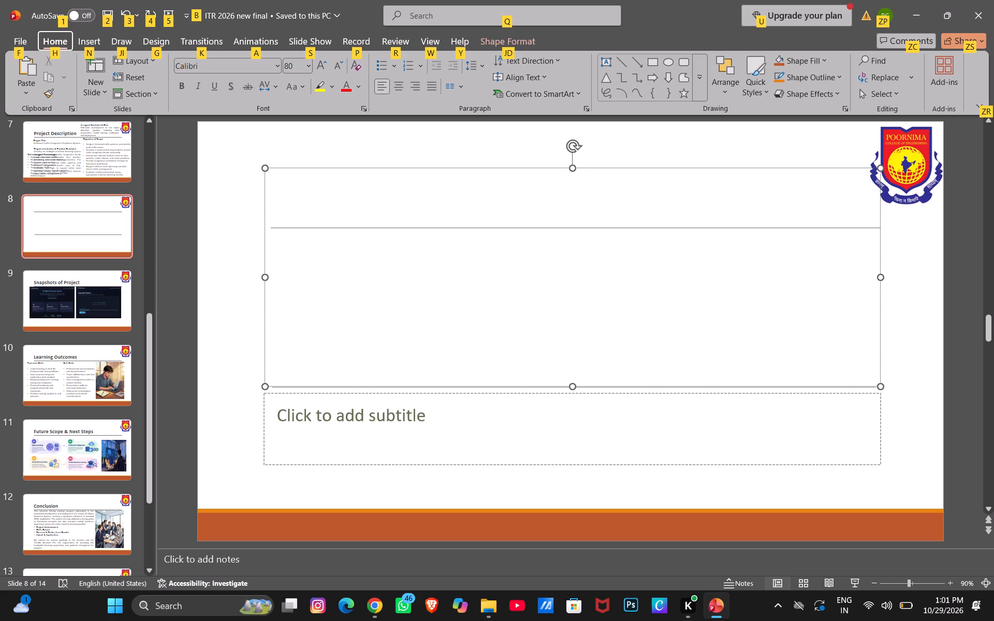
{"action": "left_click", "coordinate": [910, 376]}
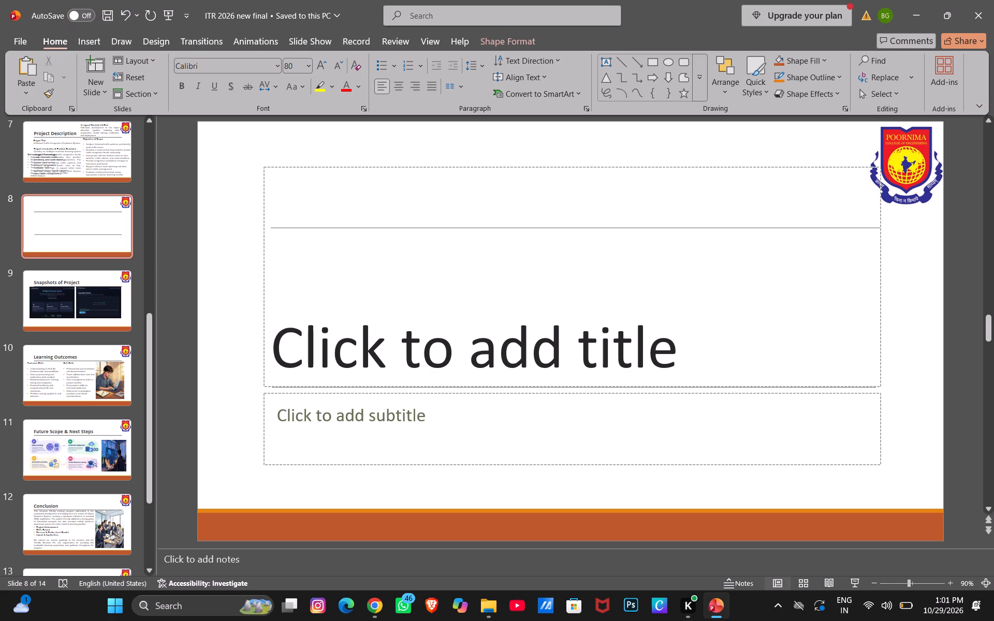
{"action": "left_click", "coordinate": [631, 200]}
{"action": "key", "text": "ctrl+v"}
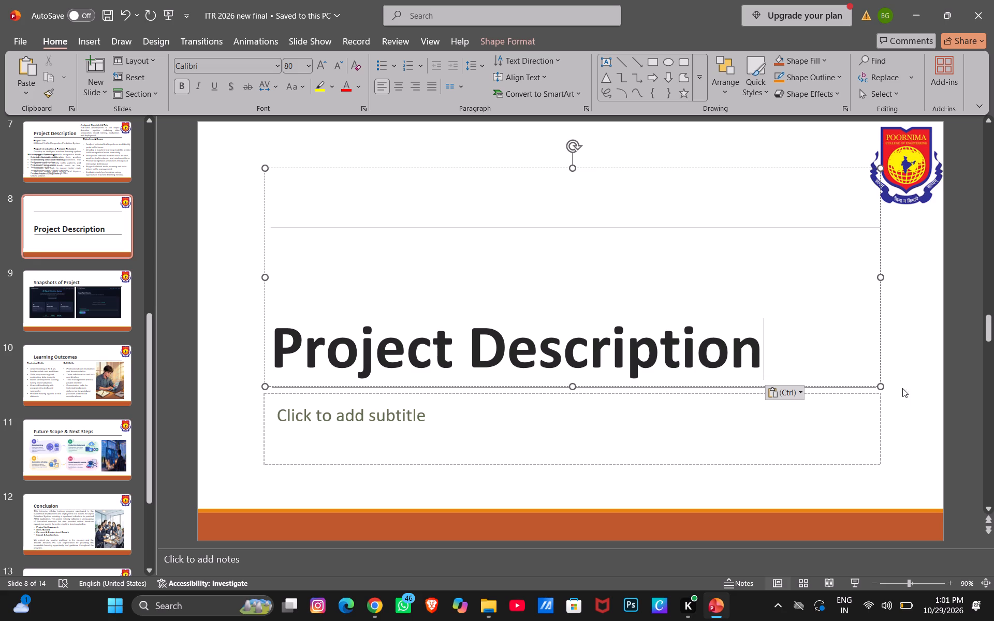
Shrink slide 8's title box so the heading fits on one line above the upper horizontal rule.
{"action": "left_click_drag", "start_coordinate": [880, 386], "coordinate": [759, 275]}
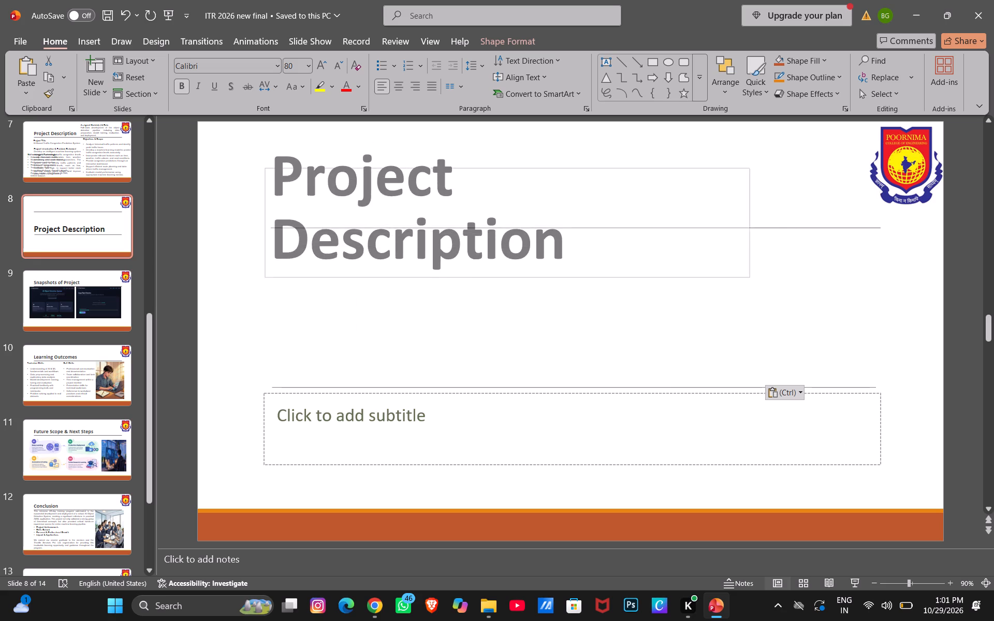
{"action": "left_click_drag", "start_coordinate": [759, 275], "coordinate": [793, 265]}
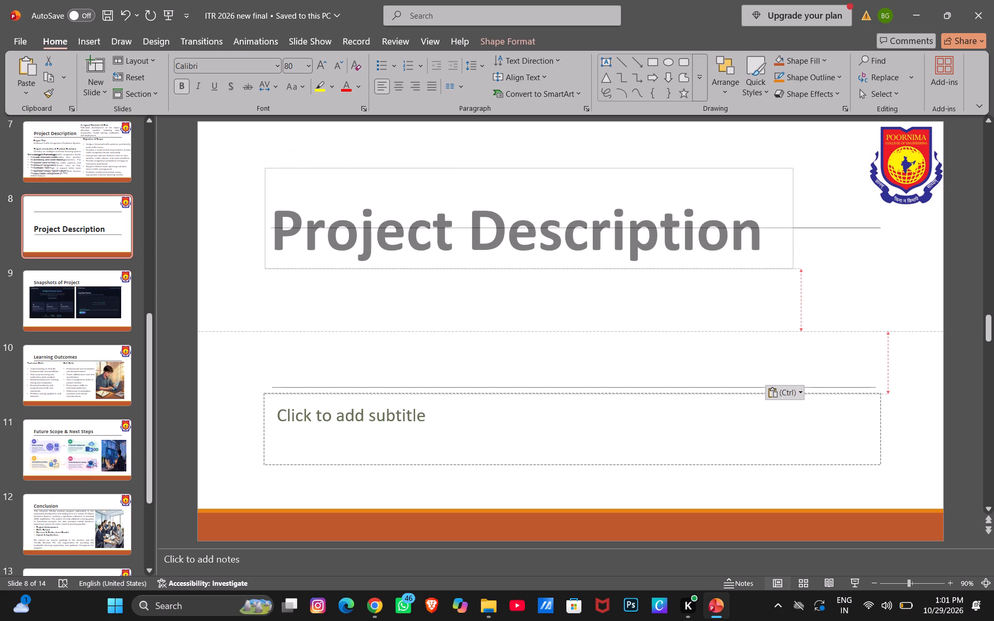
{"action": "left_click_drag", "start_coordinate": [793, 265], "coordinate": [783, 233]}
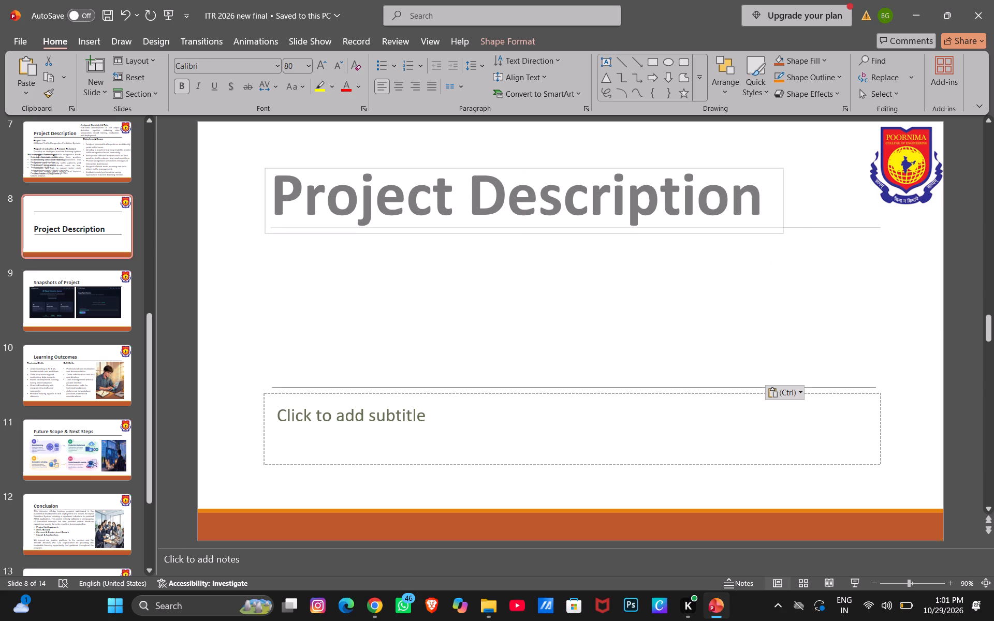
{"action": "left_click_drag", "start_coordinate": [783, 233], "coordinate": [783, 234]}
{"action": "left_click", "coordinate": [781, 301]}
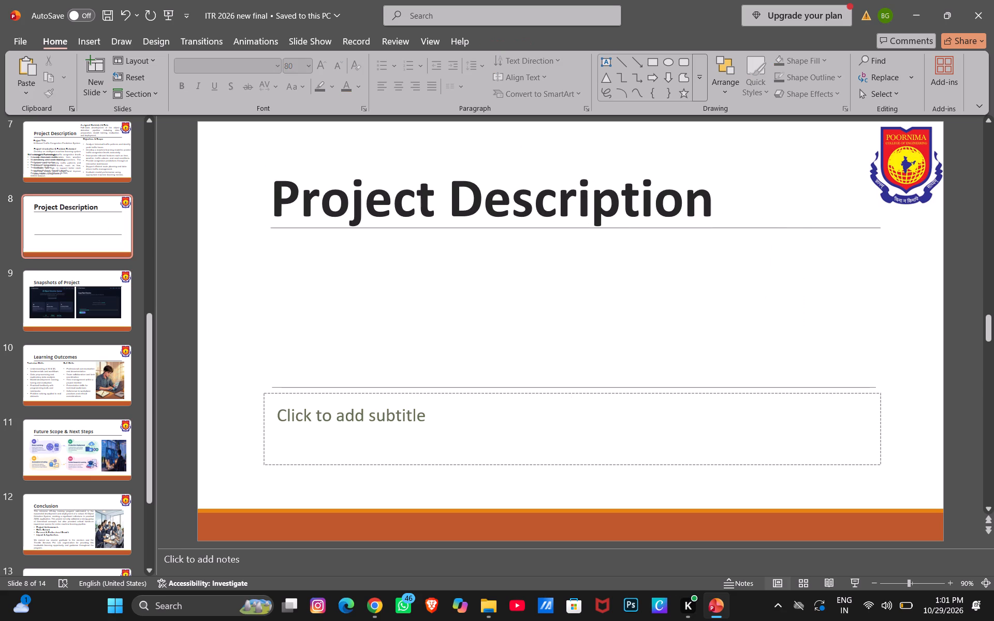
Check the font size of the Project Description heading on slide 7.
{"action": "key", "text": "alt+Tab"}
{"action": "key", "text": "alt+Tab"}
{"action": "scroll", "coordinate": [588, 210], "scroll_direction": "left", "scroll_amount": 1}
{"action": "left_click", "coordinate": [97, 157]}
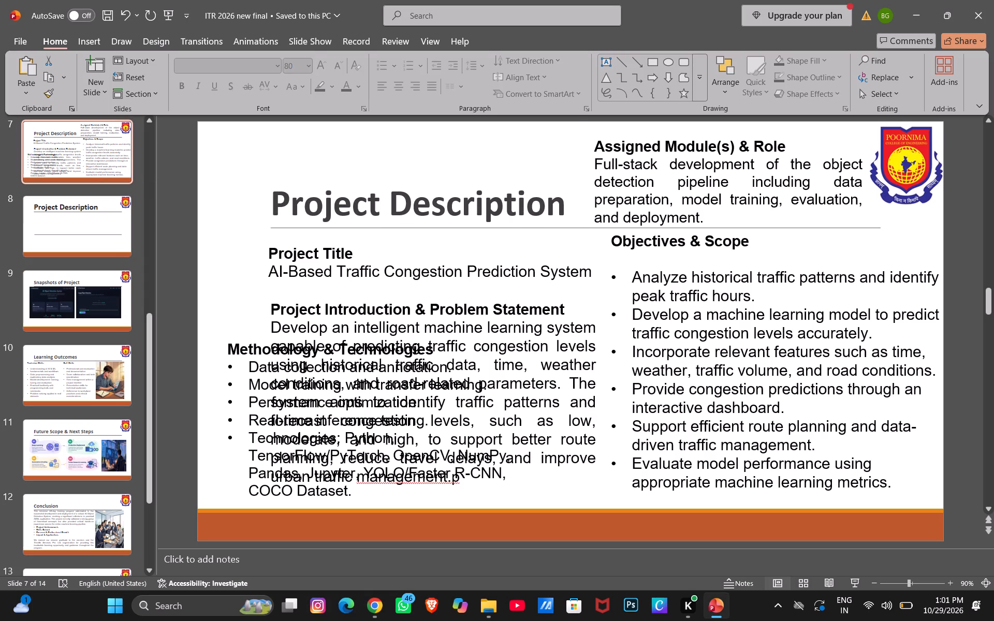
{"action": "left_click", "coordinate": [321, 196]}
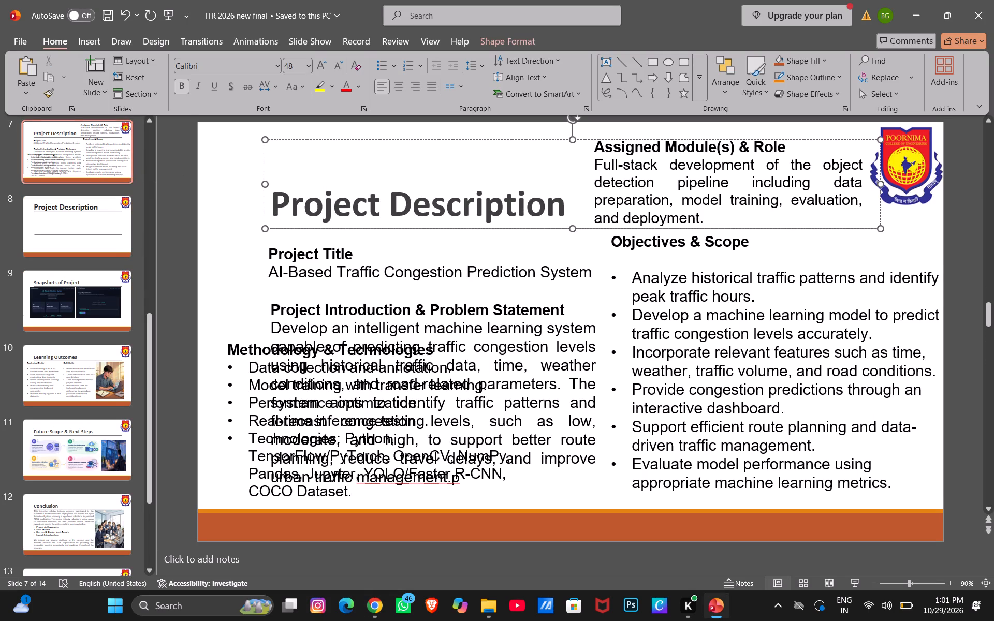
{"action": "left_click_drag", "start_coordinate": [273, 201], "coordinate": [522, 197]}
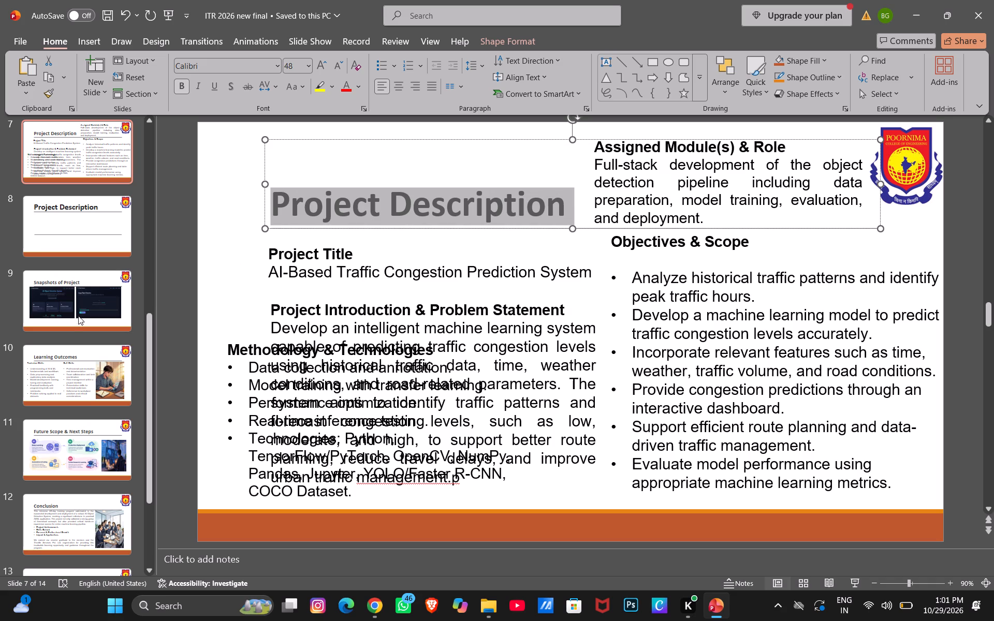
Set the font size of slide 8's "Project Description" title to 48.
{"action": "left_click", "coordinate": [98, 229]}
{"action": "left_click", "coordinate": [347, 190]}
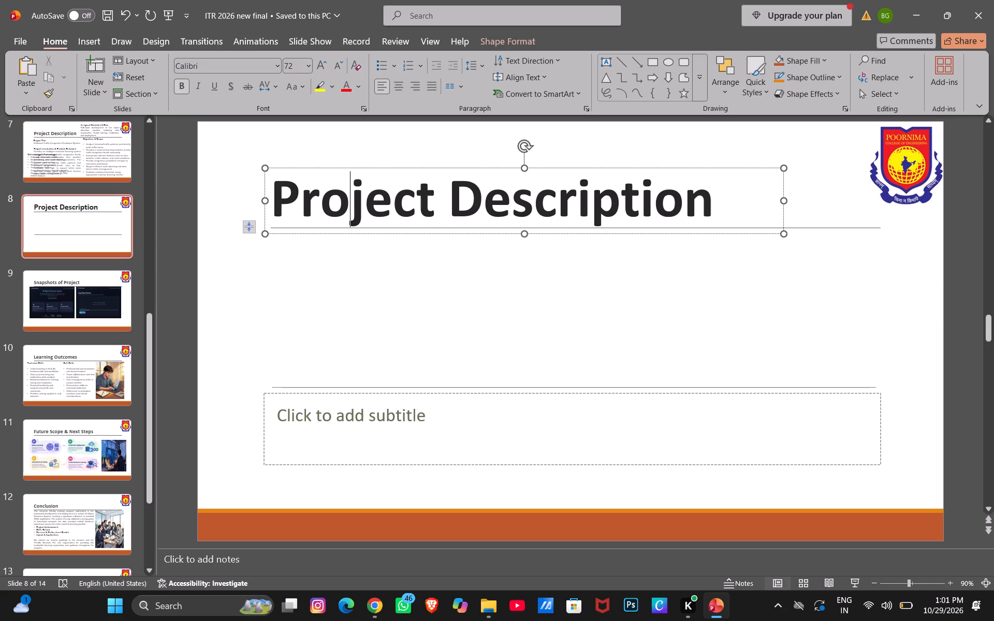
{"action": "left_click_drag", "start_coordinate": [279, 199], "coordinate": [653, 215]}
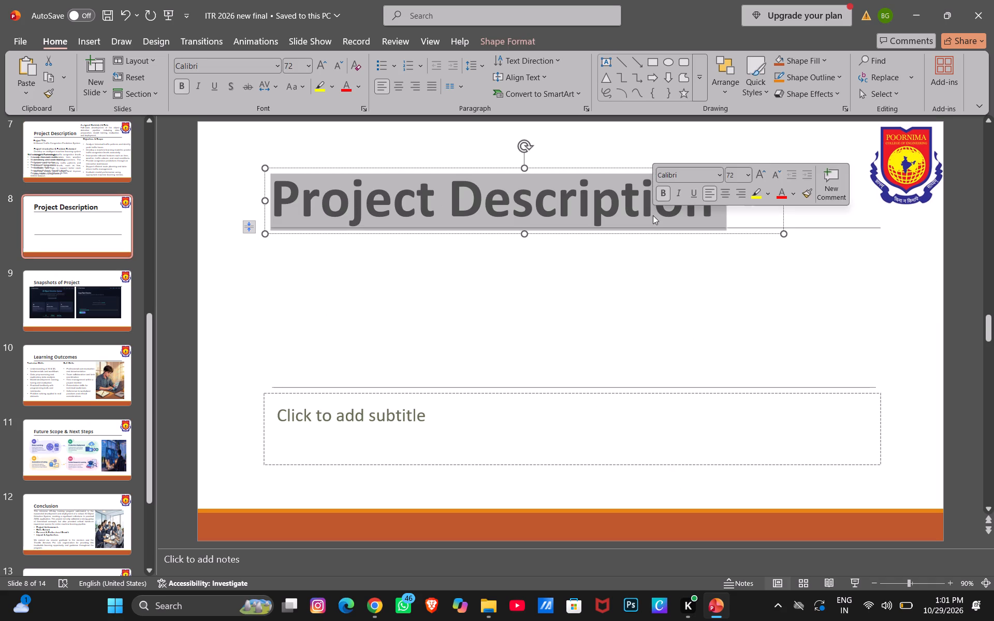
{"action": "left_click", "coordinate": [303, 62]}
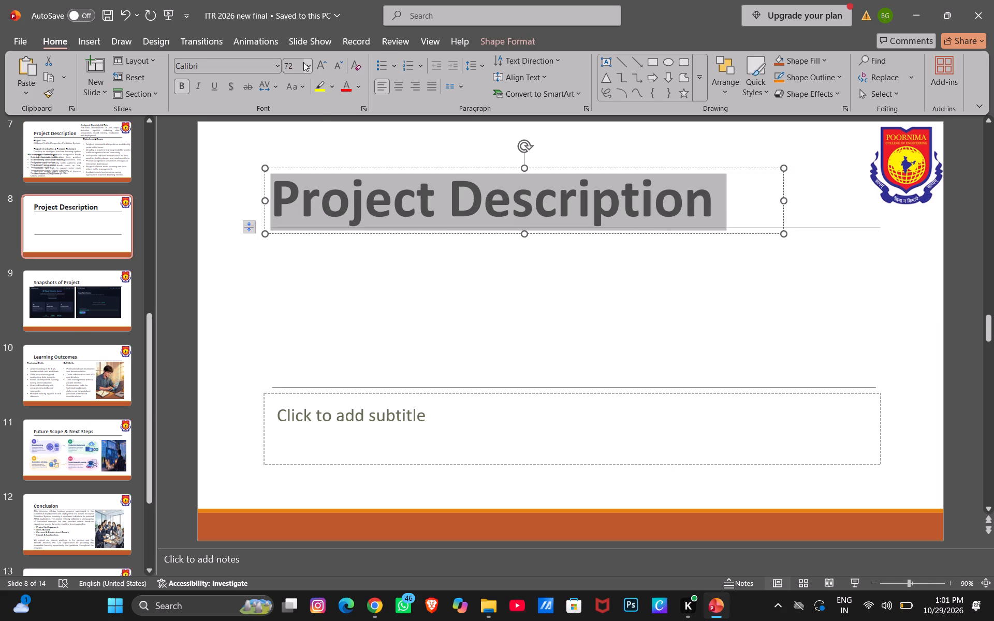
{"action": "left_click", "coordinate": [306, 63]}
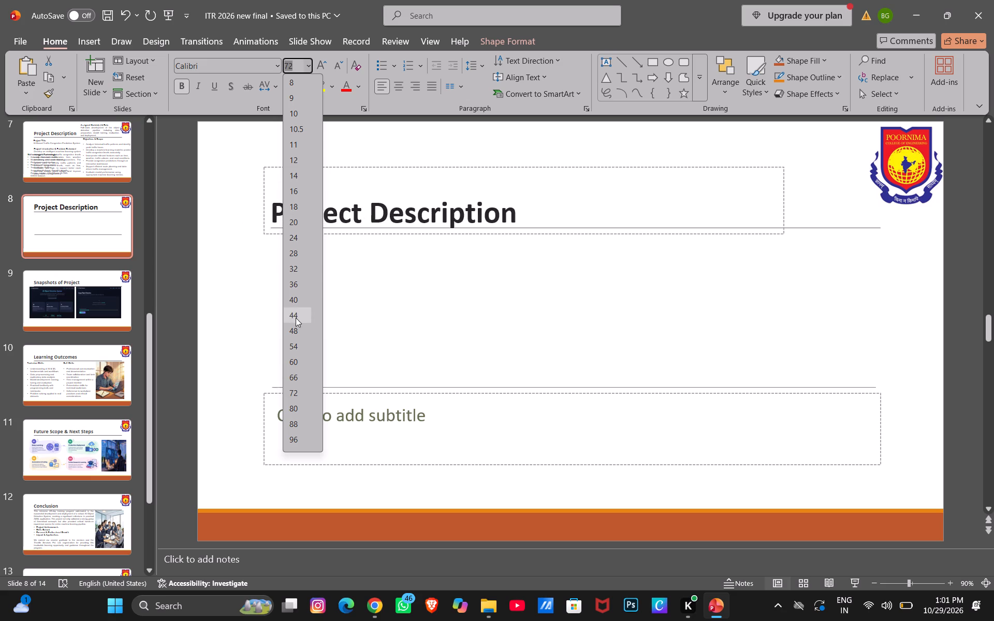
{"action": "left_click", "coordinate": [298, 327]}
{"action": "left_click", "coordinate": [503, 265]}
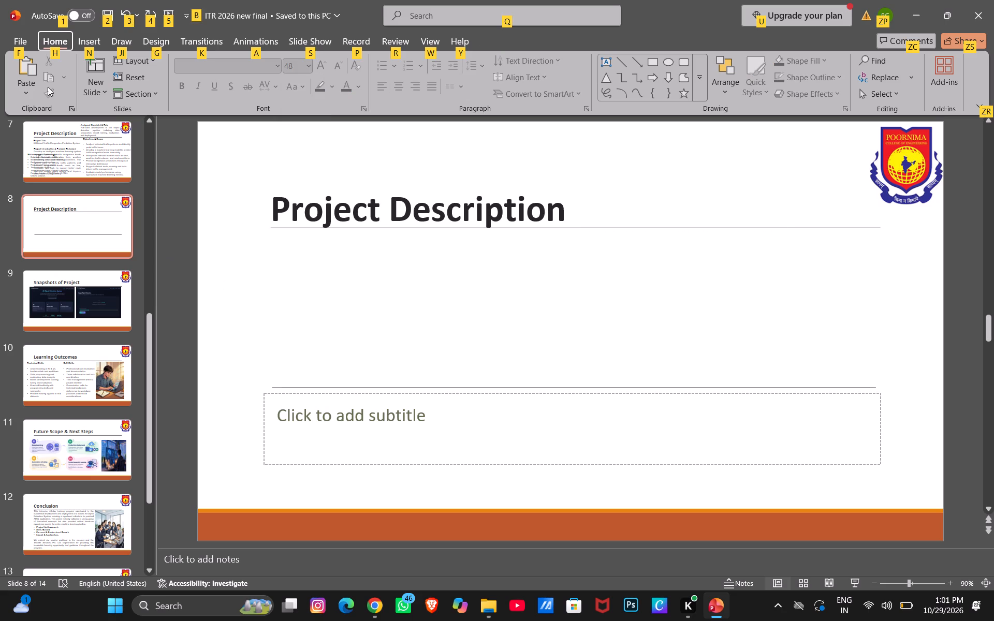
Move slide 7's Methodology & Technologies text box up over the title area, clear of most of the Project Introduction paragraph.
{"action": "left_click", "coordinate": [68, 157]}
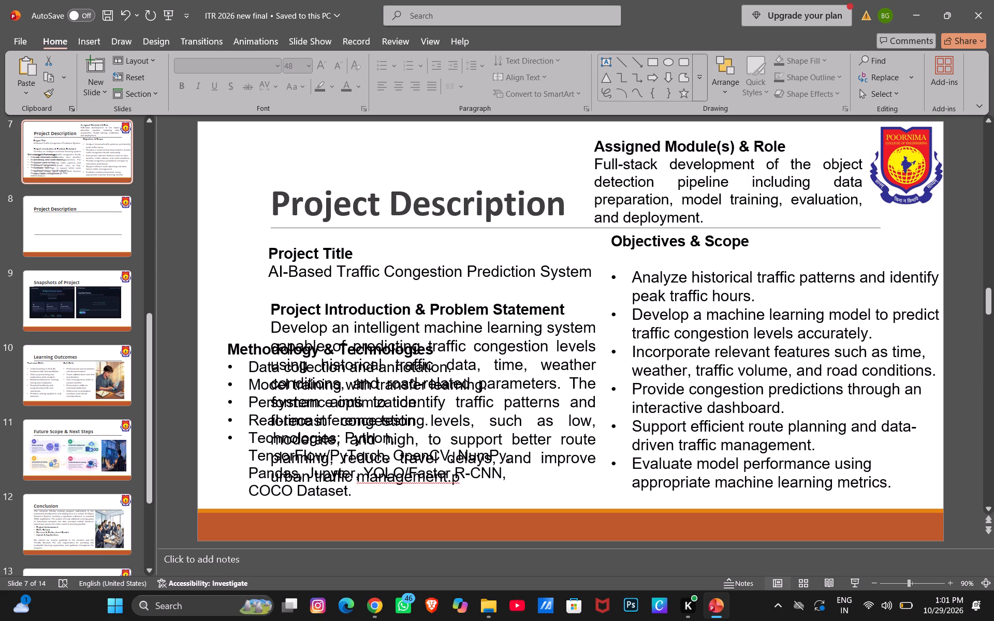
{"action": "left_click", "coordinate": [398, 229]}
{"action": "left_click", "coordinate": [432, 264]}
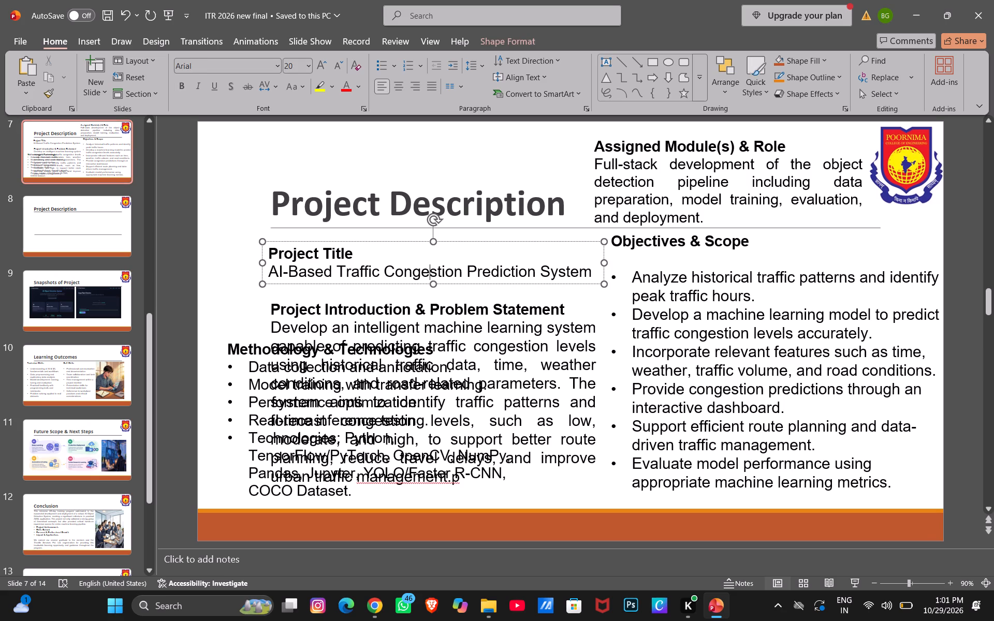
{"action": "left_click", "coordinate": [284, 401]}
{"action": "left_click_drag", "start_coordinate": [243, 392], "coordinate": [306, 431]}
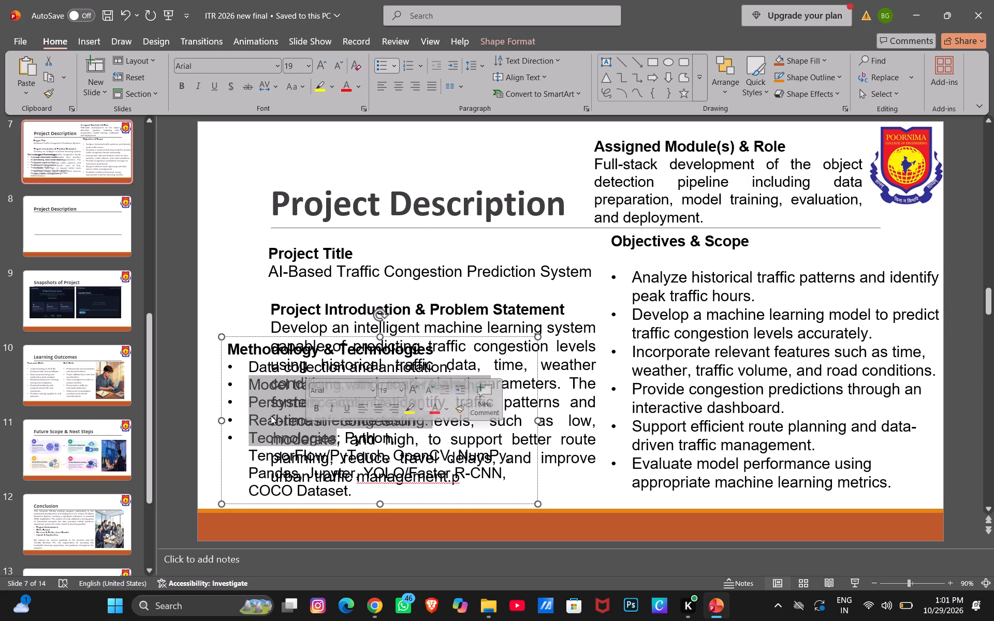
{"action": "left_click", "coordinate": [237, 276]}
{"action": "left_click", "coordinate": [227, 365]}
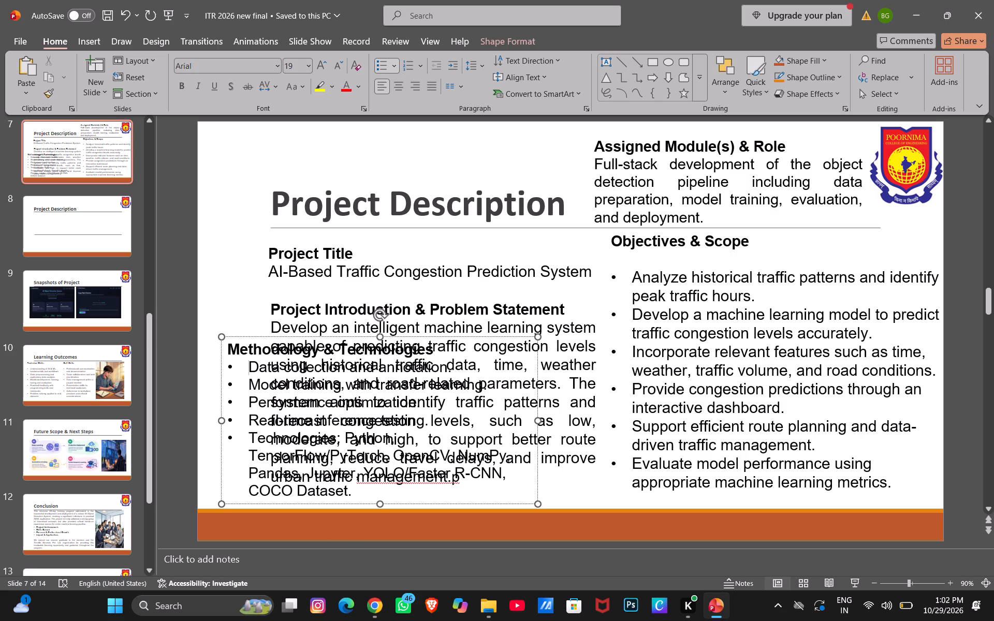
{"action": "left_click_drag", "start_coordinate": [407, 504], "coordinate": [172, 530]}
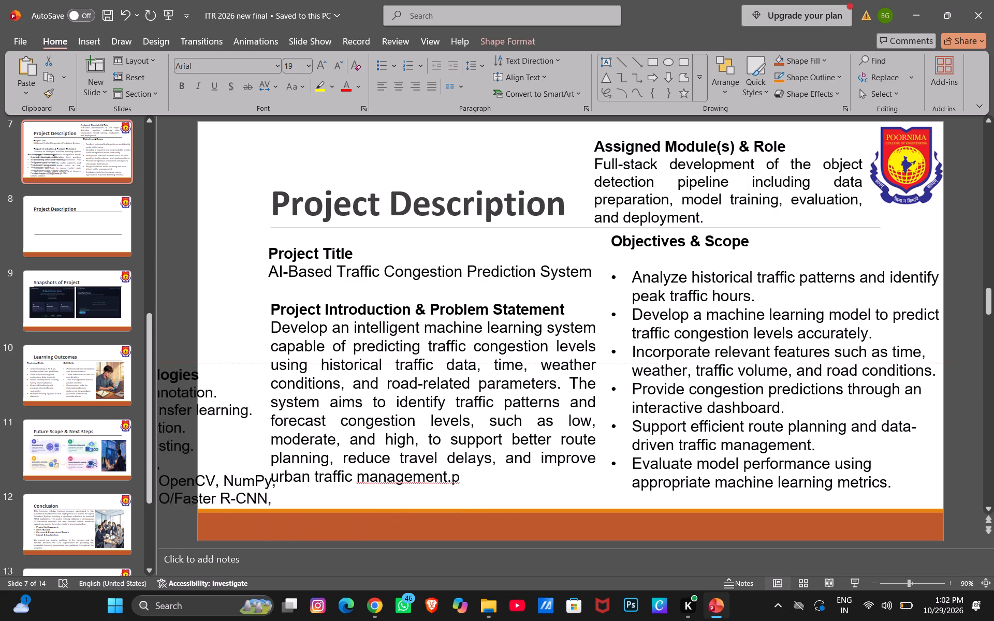
{"action": "left_click_drag", "start_coordinate": [172, 530], "coordinate": [434, 339]}
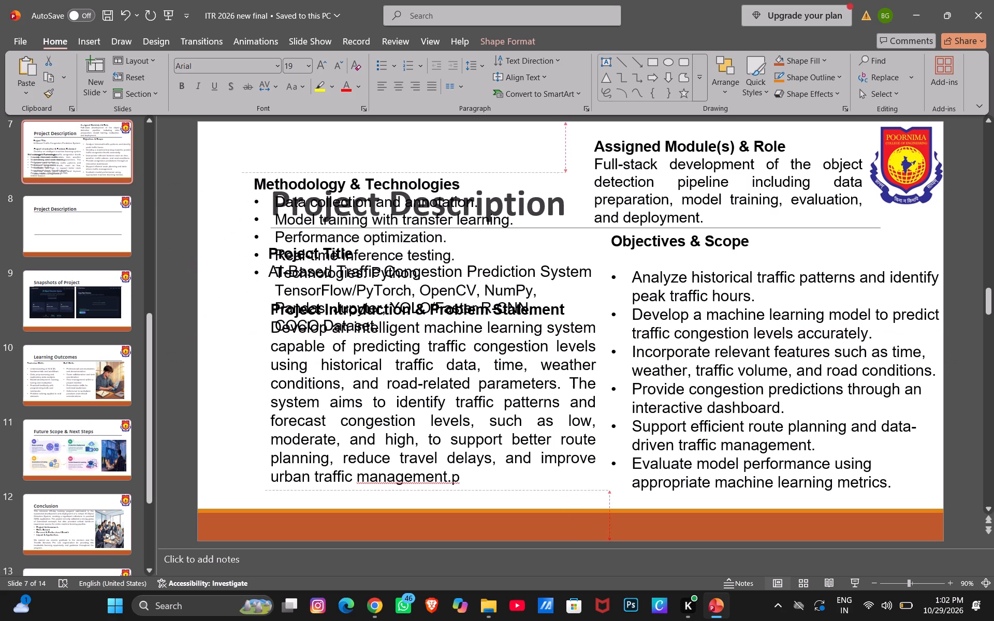
{"action": "left_click_drag", "start_coordinate": [434, 339], "coordinate": [423, 304]}
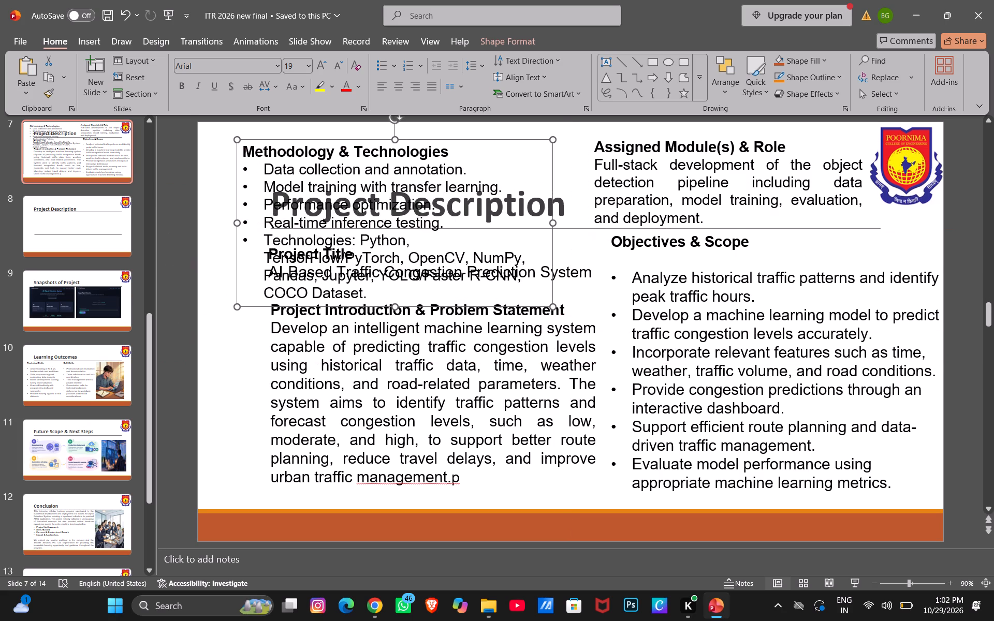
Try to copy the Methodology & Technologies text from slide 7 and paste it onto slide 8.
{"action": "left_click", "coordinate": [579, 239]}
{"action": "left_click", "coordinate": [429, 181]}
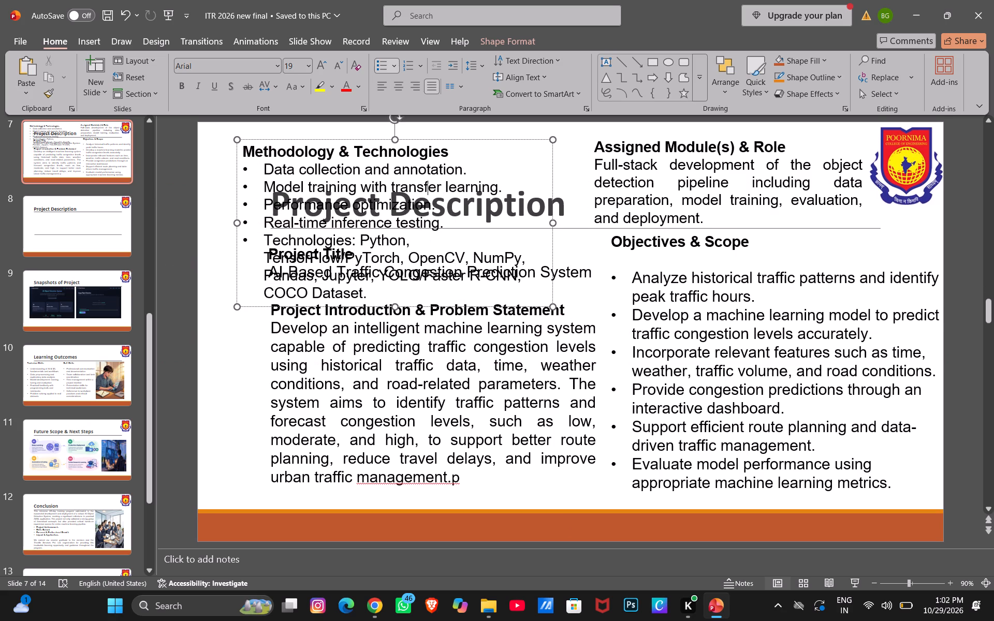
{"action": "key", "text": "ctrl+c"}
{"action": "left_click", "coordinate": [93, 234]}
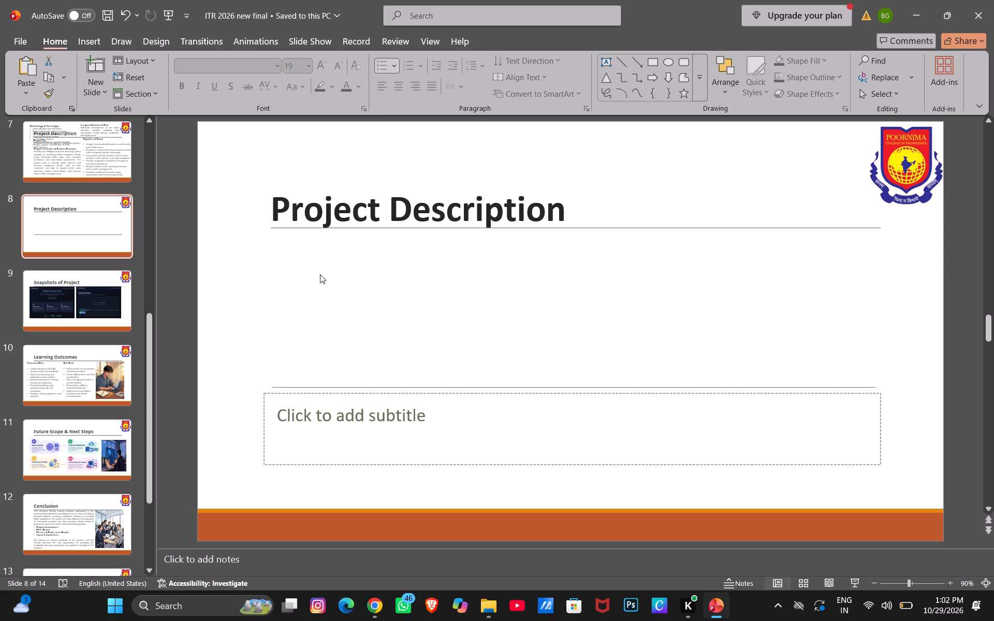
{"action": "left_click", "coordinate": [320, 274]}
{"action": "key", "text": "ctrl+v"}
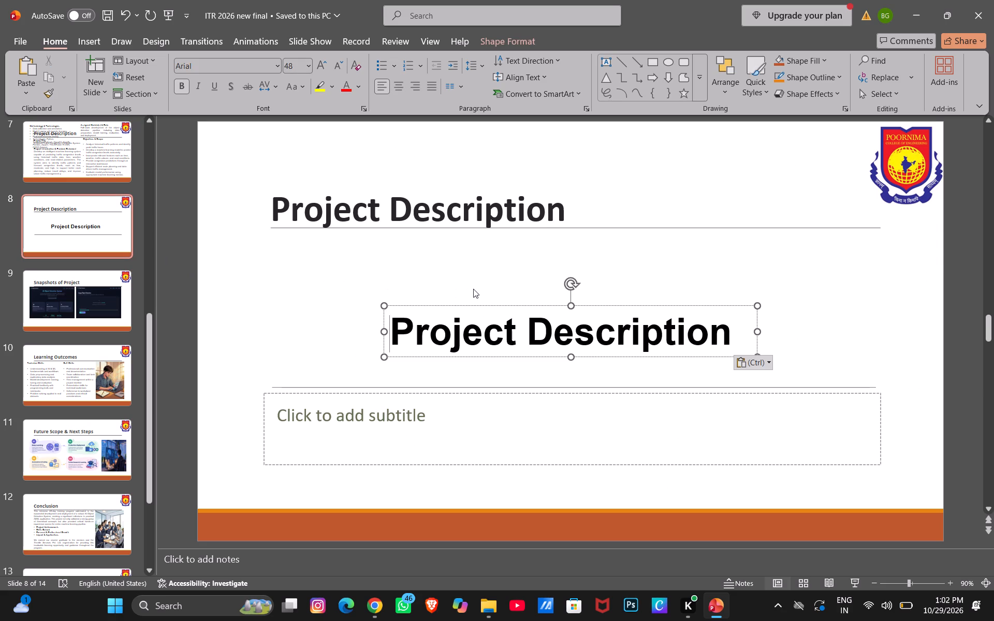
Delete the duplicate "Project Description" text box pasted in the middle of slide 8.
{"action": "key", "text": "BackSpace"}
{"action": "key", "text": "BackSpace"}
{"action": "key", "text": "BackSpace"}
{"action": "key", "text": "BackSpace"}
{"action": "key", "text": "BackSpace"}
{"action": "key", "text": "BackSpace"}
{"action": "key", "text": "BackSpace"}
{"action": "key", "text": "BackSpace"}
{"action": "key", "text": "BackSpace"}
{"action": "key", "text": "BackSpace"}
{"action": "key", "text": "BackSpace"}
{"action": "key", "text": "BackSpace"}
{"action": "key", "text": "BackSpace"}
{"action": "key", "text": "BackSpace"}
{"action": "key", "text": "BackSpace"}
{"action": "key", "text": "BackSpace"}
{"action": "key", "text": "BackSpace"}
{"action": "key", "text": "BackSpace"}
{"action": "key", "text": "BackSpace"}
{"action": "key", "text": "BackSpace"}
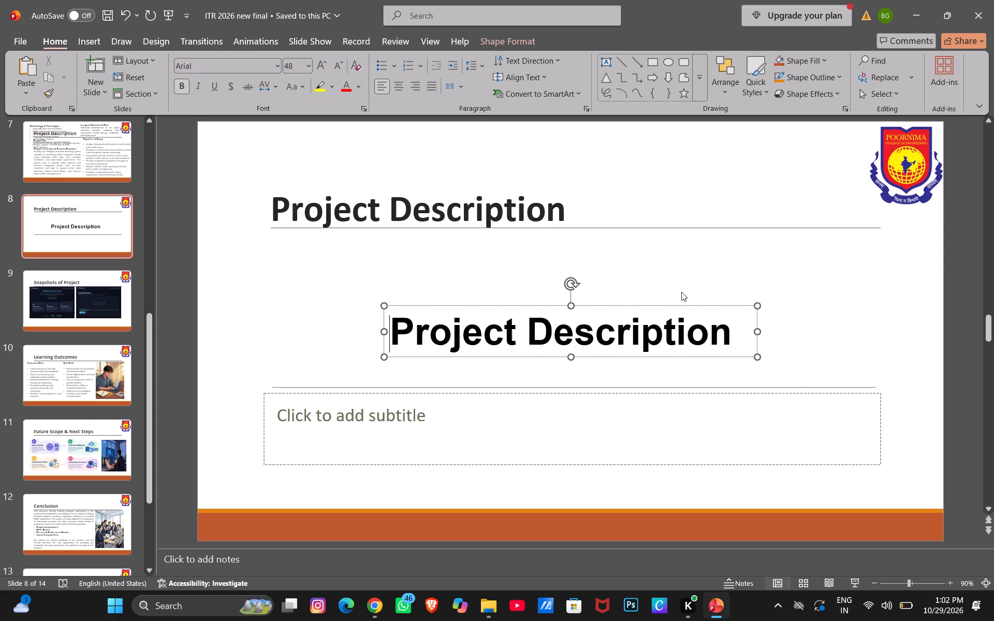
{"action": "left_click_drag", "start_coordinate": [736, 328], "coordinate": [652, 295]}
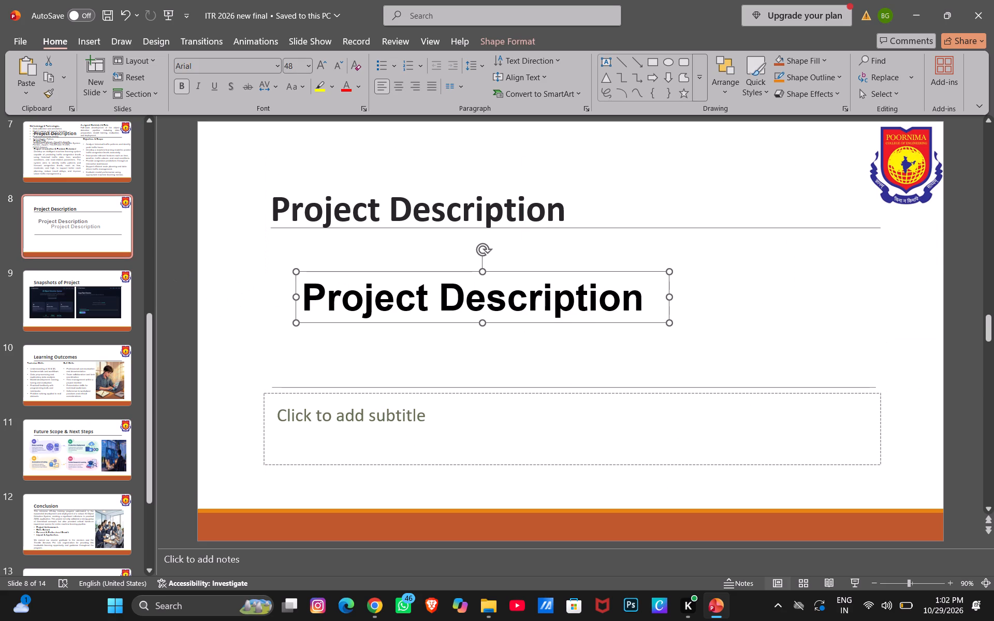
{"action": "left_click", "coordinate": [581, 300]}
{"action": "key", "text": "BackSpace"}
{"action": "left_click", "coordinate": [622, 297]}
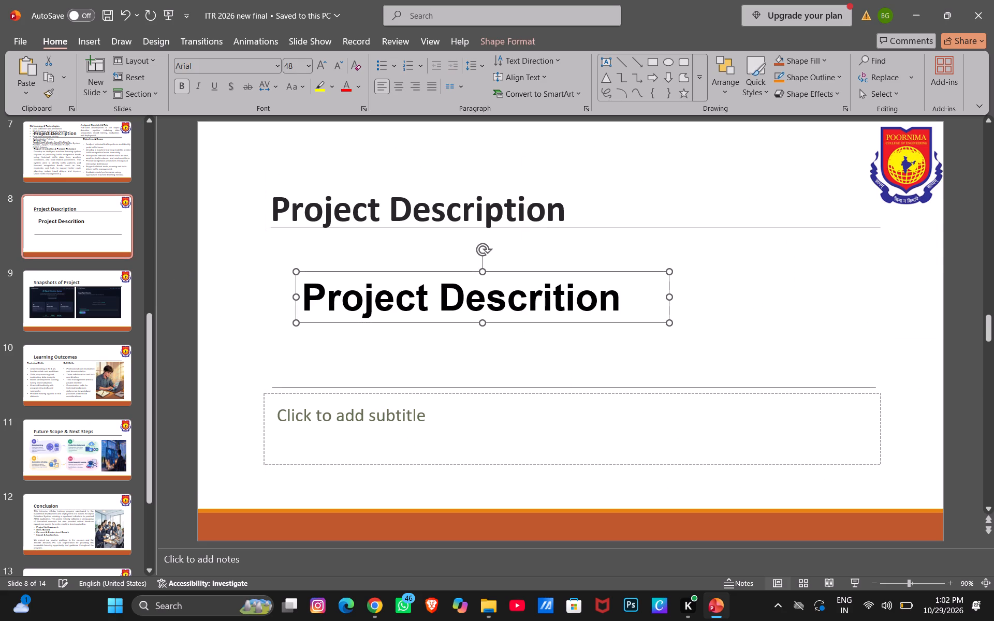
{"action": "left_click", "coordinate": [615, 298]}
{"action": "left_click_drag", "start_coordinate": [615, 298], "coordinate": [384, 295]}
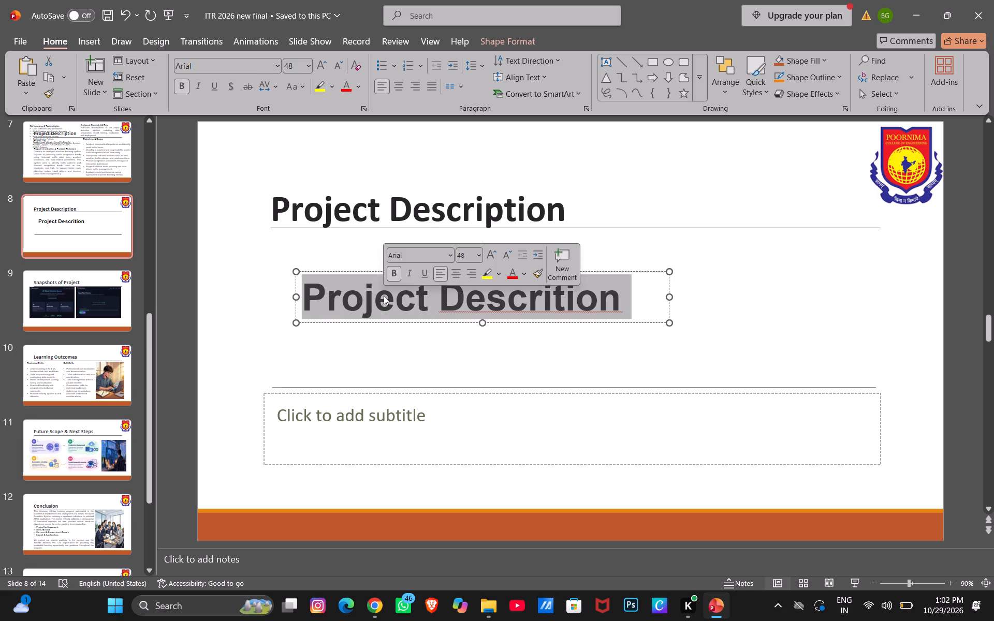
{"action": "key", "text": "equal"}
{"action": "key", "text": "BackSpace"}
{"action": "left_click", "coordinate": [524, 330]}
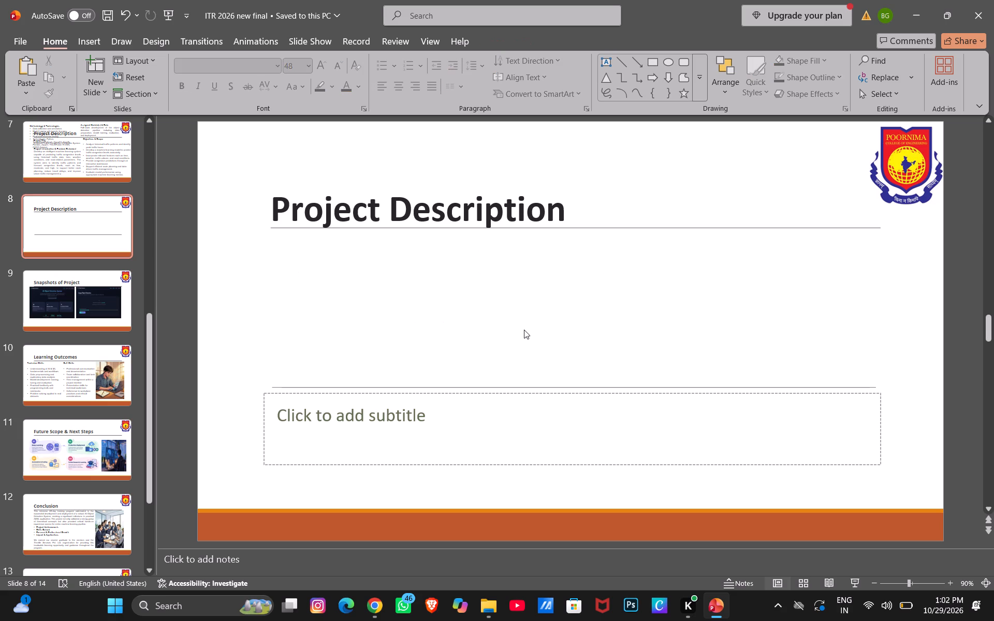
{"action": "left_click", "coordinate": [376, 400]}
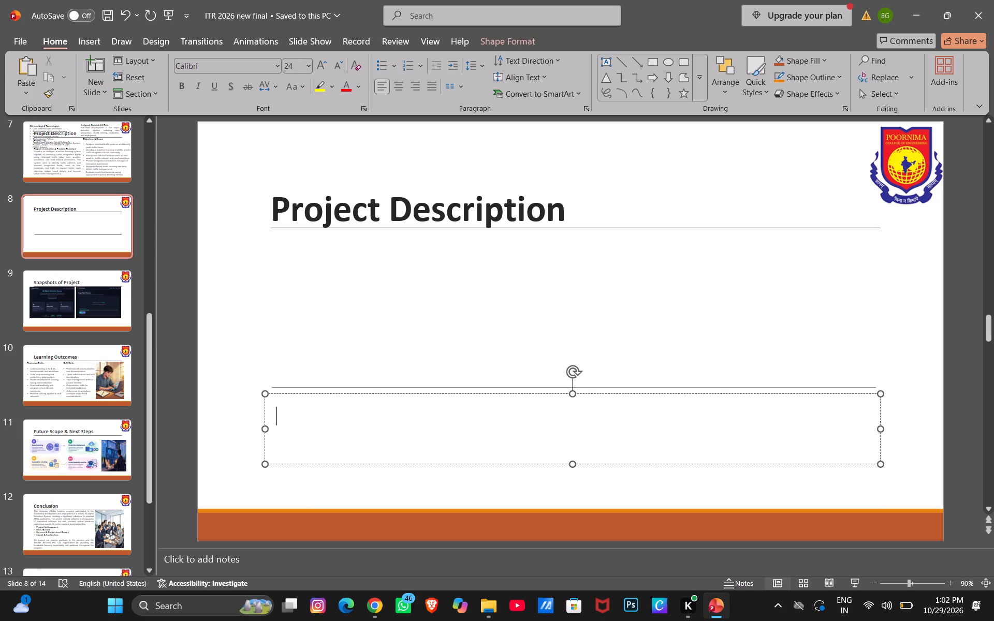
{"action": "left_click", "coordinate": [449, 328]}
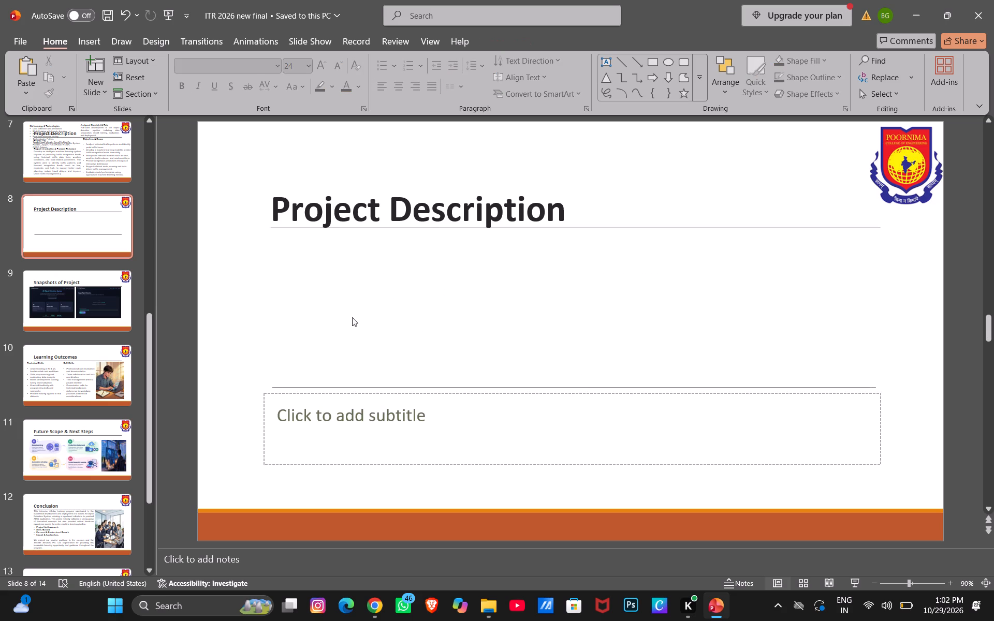
Copy the entire Methodology & Technologies heading and bullet list from slide 7 and paste it onto slide 8.
{"action": "left_click", "coordinate": [101, 149]}
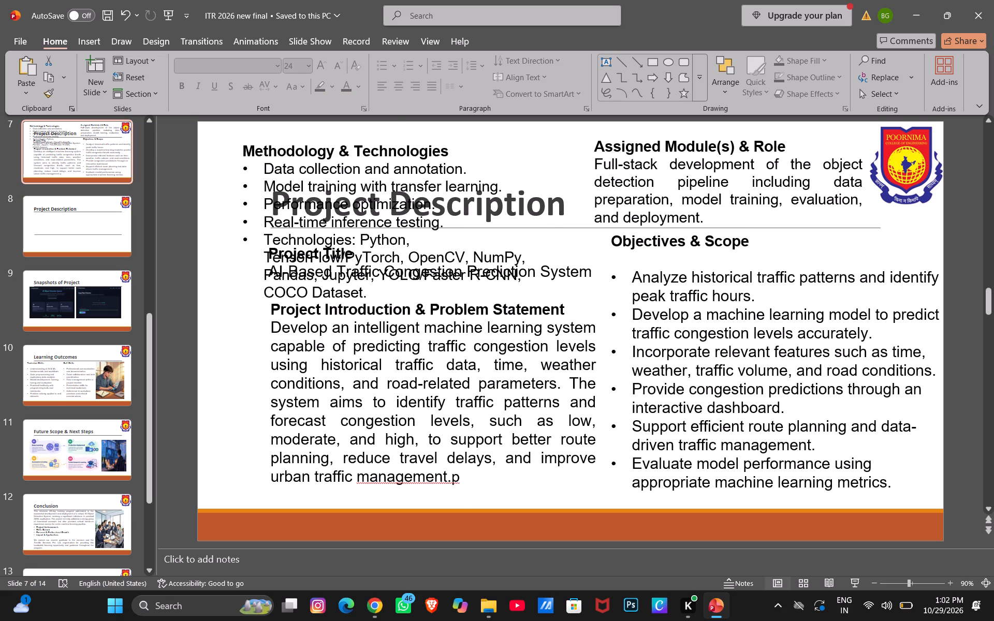
{"action": "left_click", "coordinate": [360, 195]}
{"action": "left_click_drag", "start_coordinate": [244, 150], "coordinate": [413, 269]}
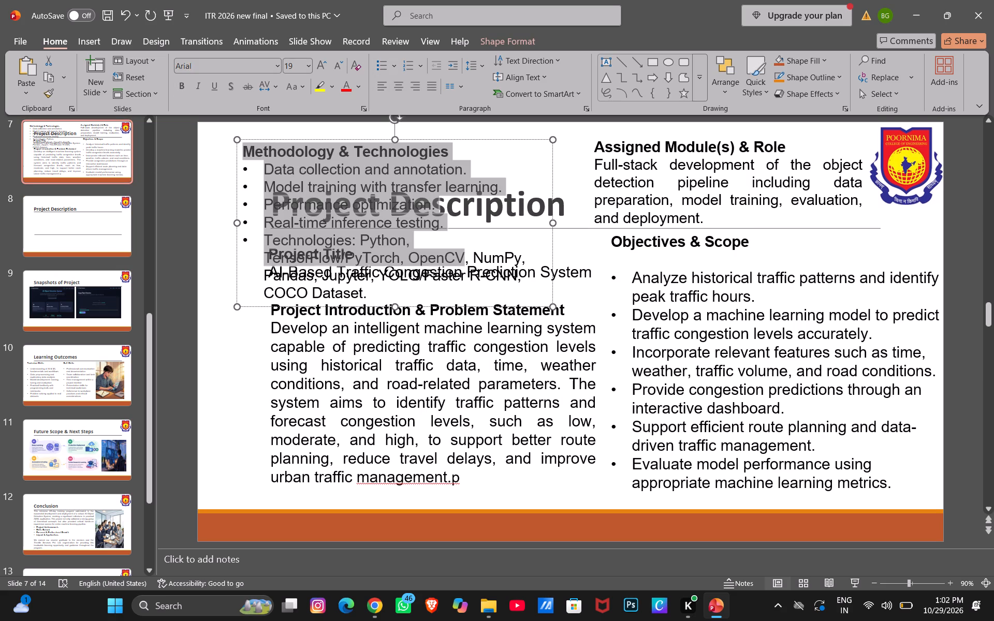
{"action": "left_click_drag", "start_coordinate": [413, 269], "coordinate": [534, 338]}
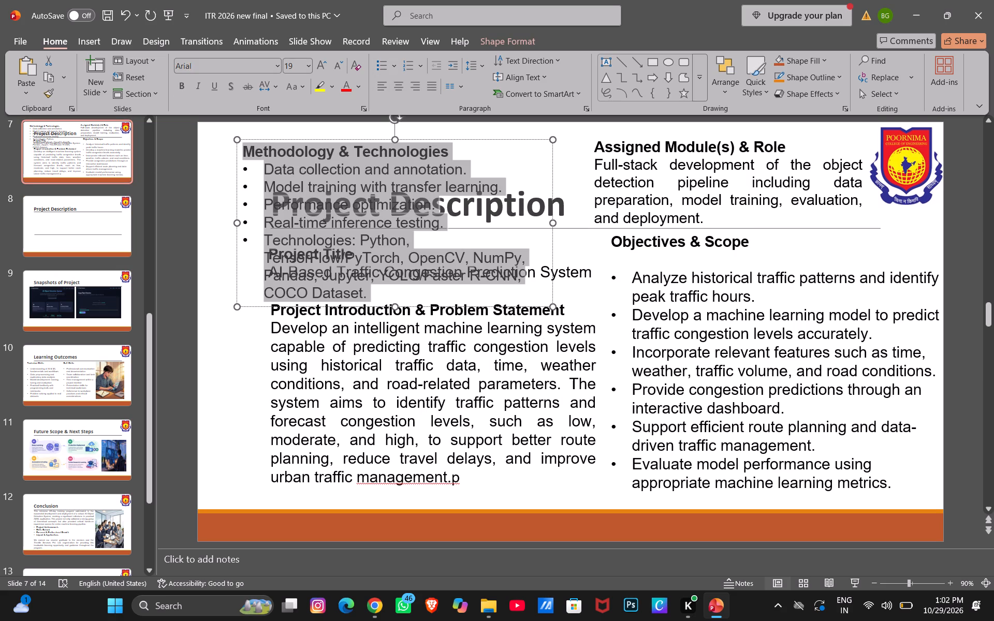
{"action": "key", "text": "ctrl+c"}
{"action": "key", "text": "alt+Tab"}
{"action": "key", "text": "alt+Tab"}
{"action": "left_click", "coordinate": [102, 221]}
{"action": "left_click", "coordinate": [313, 245]}
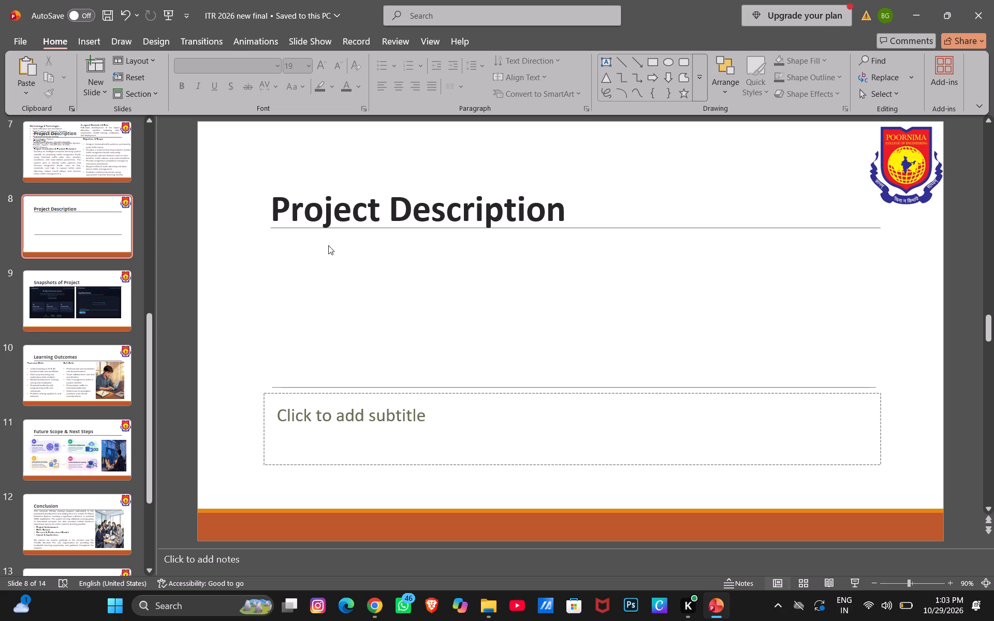
{"action": "left_click", "coordinate": [398, 261]}
{"action": "key", "text": "ctrl+v"}
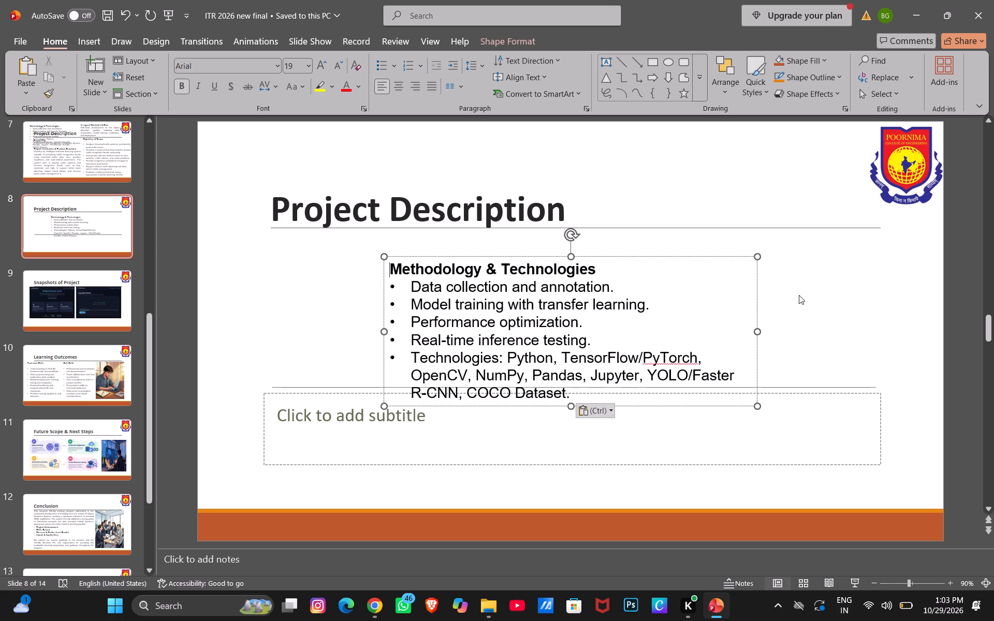
{"action": "left_click", "coordinate": [799, 295]}
{"action": "left_click", "coordinate": [545, 315]}
{"action": "left_click_drag", "start_coordinate": [744, 405], "coordinate": [723, 403]}
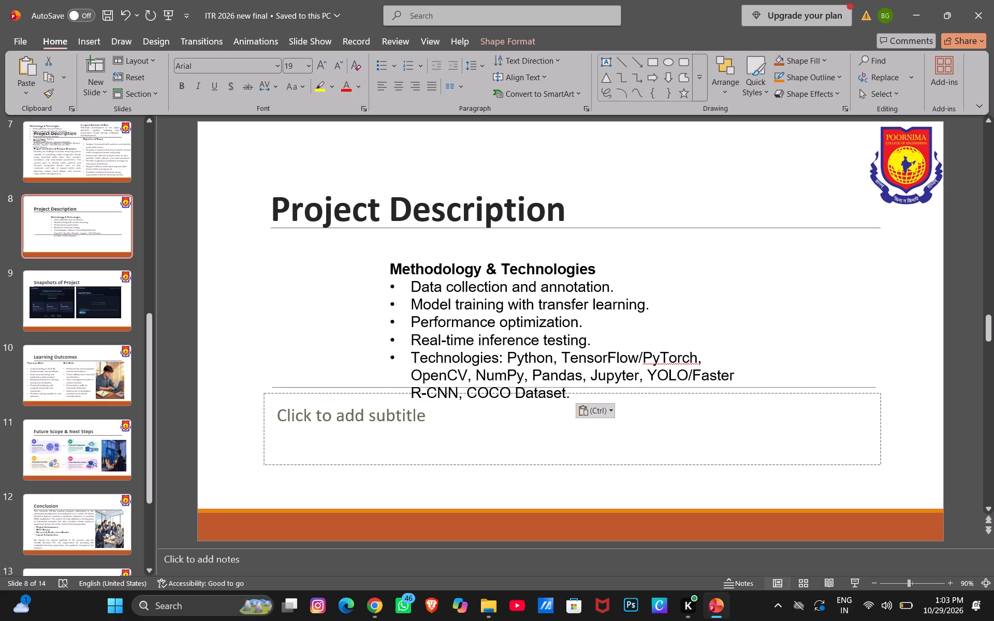
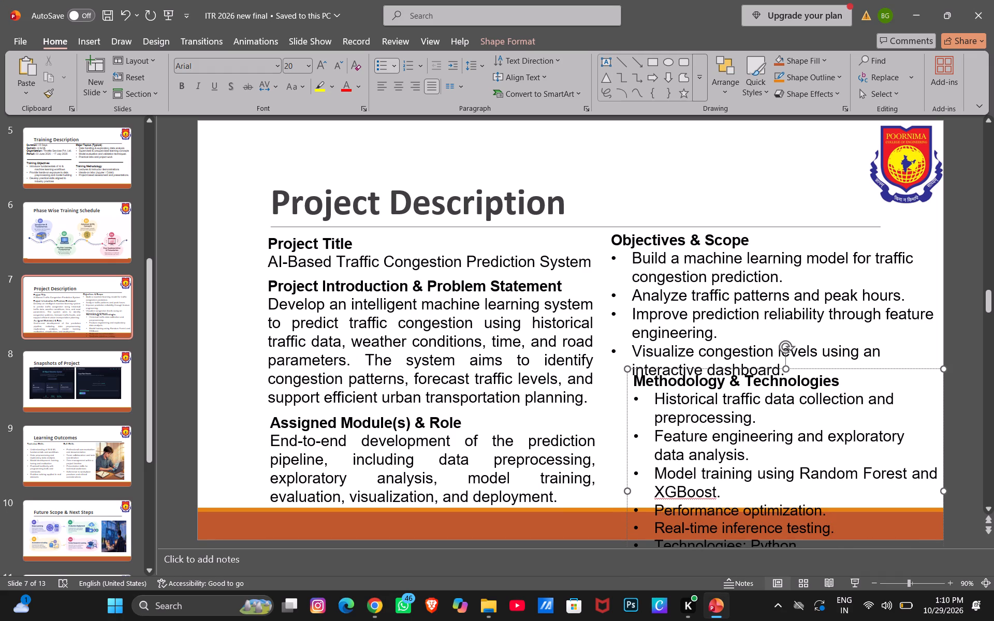
{"action": "left_click_drag", "start_coordinate": [654, 507], "coordinate": [850, 573]}
{"action": "key", "text": "BackSpace"}
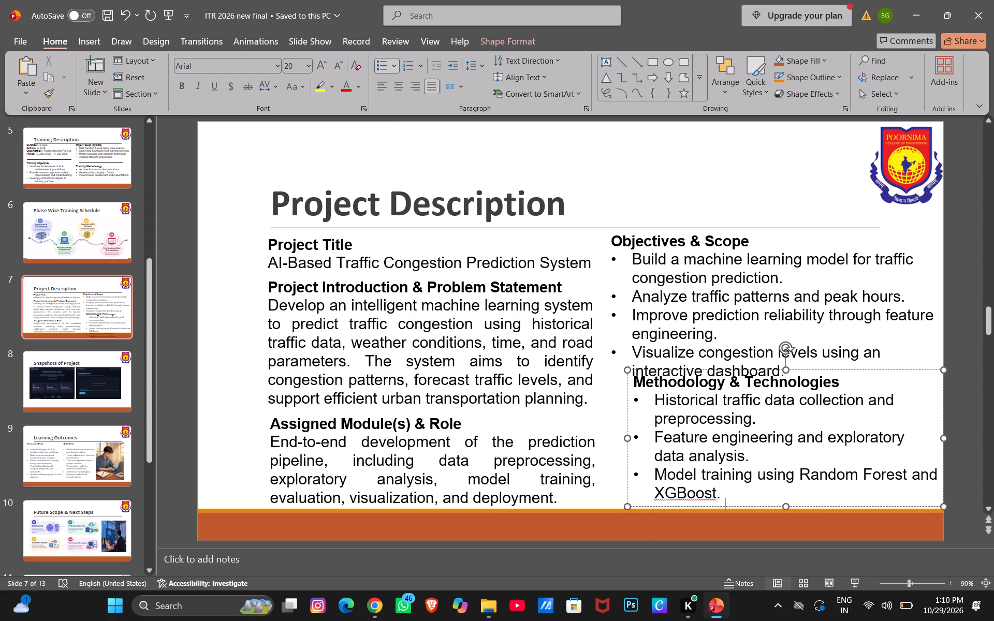
{"action": "left_click", "coordinate": [817, 495]}
Move the Methodology & Technologies box slightly down so its heading sits clear of the last Objectives & Scope bullet.
{"action": "left_click", "coordinate": [783, 174]}
{"action": "left_click", "coordinate": [701, 449]}
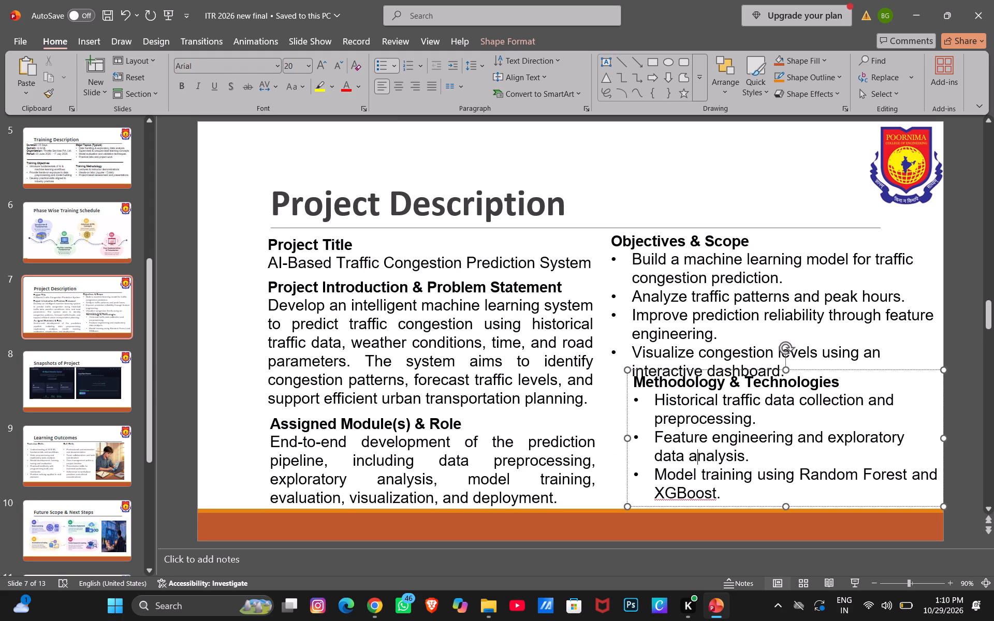
{"action": "left_click_drag", "start_coordinate": [735, 432], "coordinate": [733, 440]}
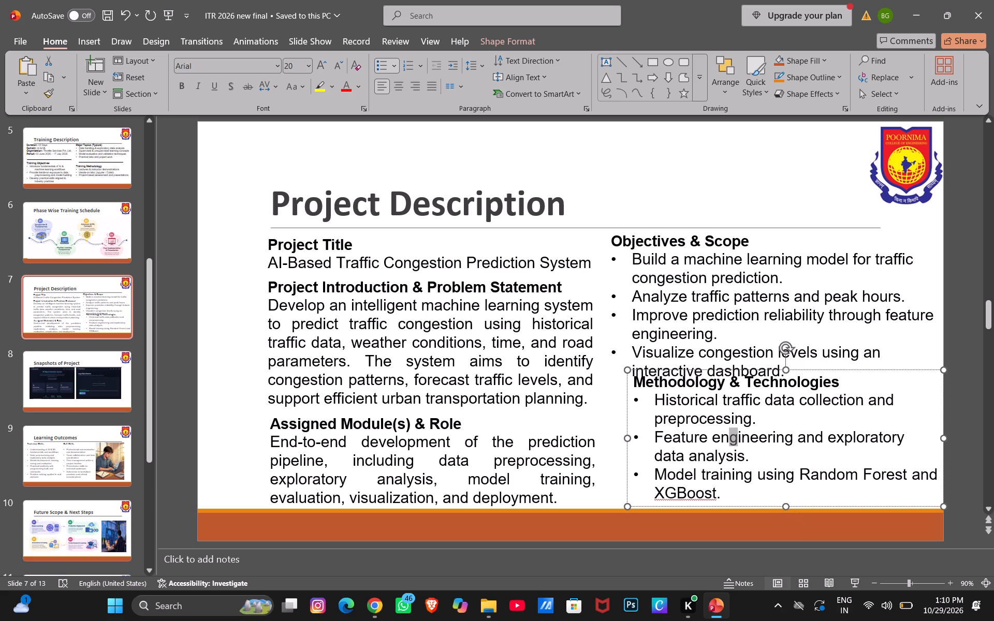
{"action": "left_click", "coordinate": [796, 507]}
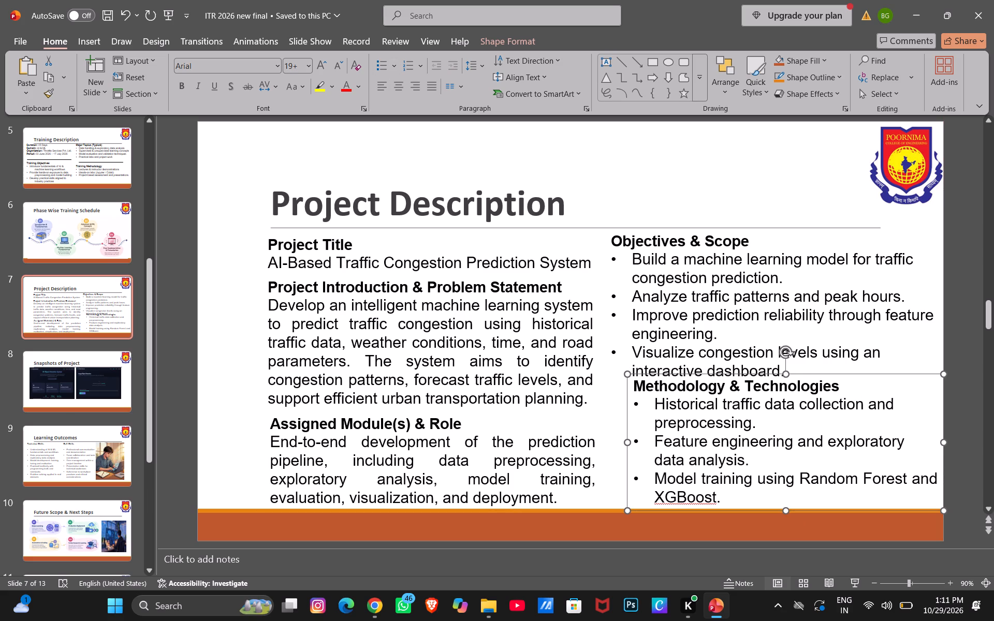
{"action": "left_click", "coordinate": [694, 186]}
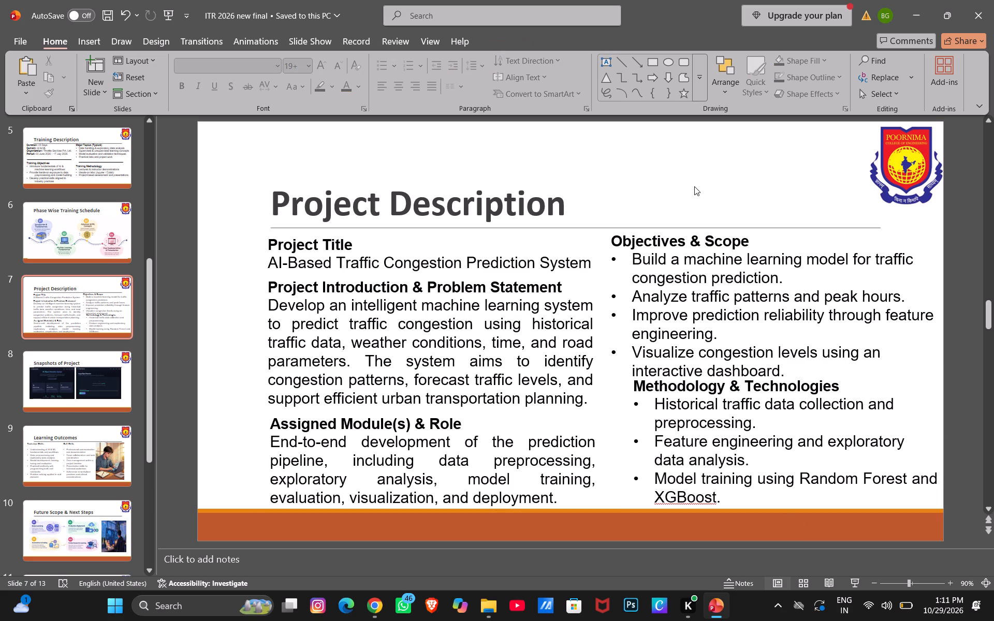
Widen the Methodology & Technologies box by extending its left edge to line up with the Objectives & Scope box.
{"action": "left_click", "coordinate": [701, 446]}
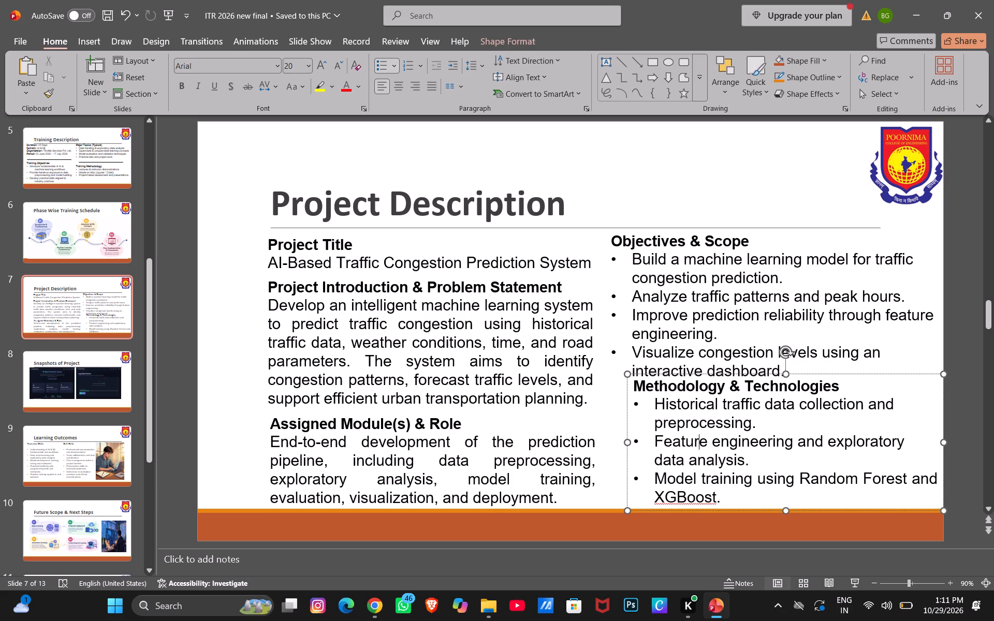
{"action": "left_click_drag", "start_coordinate": [626, 441], "coordinate": [612, 438]}
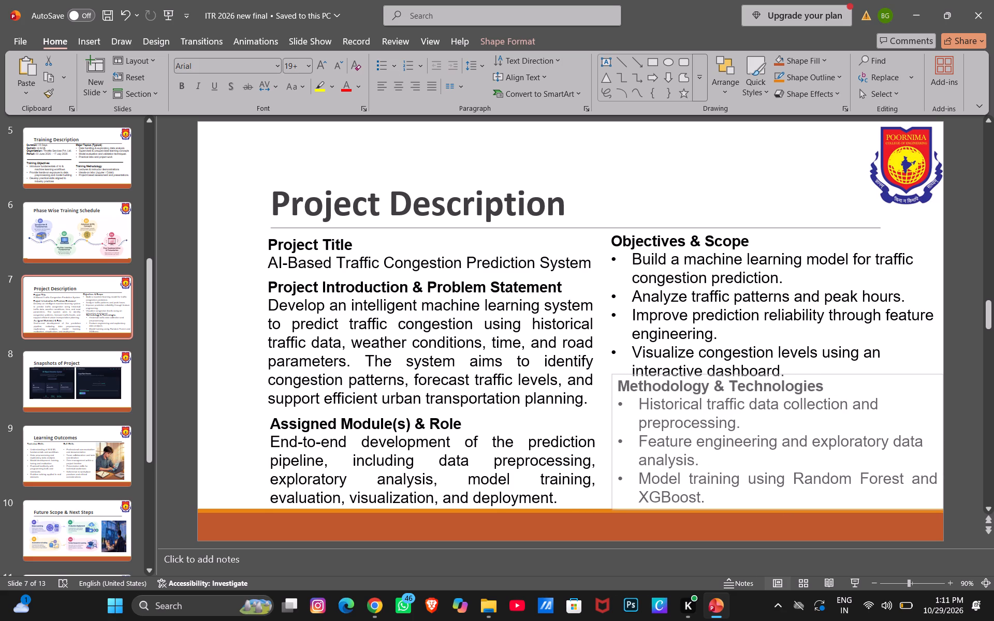
{"action": "left_click_drag", "start_coordinate": [612, 438], "coordinate": [609, 437]}
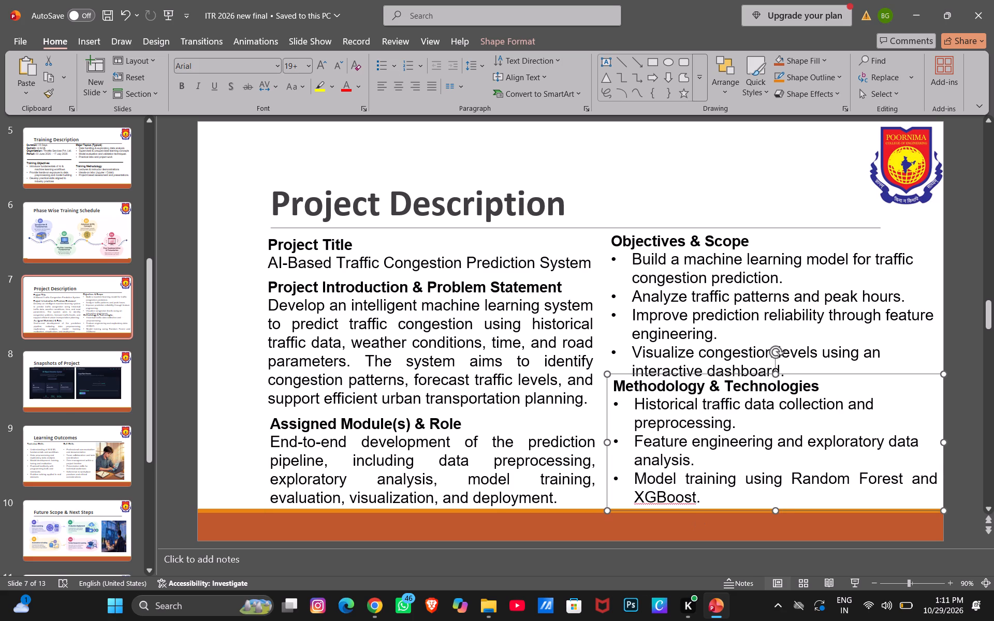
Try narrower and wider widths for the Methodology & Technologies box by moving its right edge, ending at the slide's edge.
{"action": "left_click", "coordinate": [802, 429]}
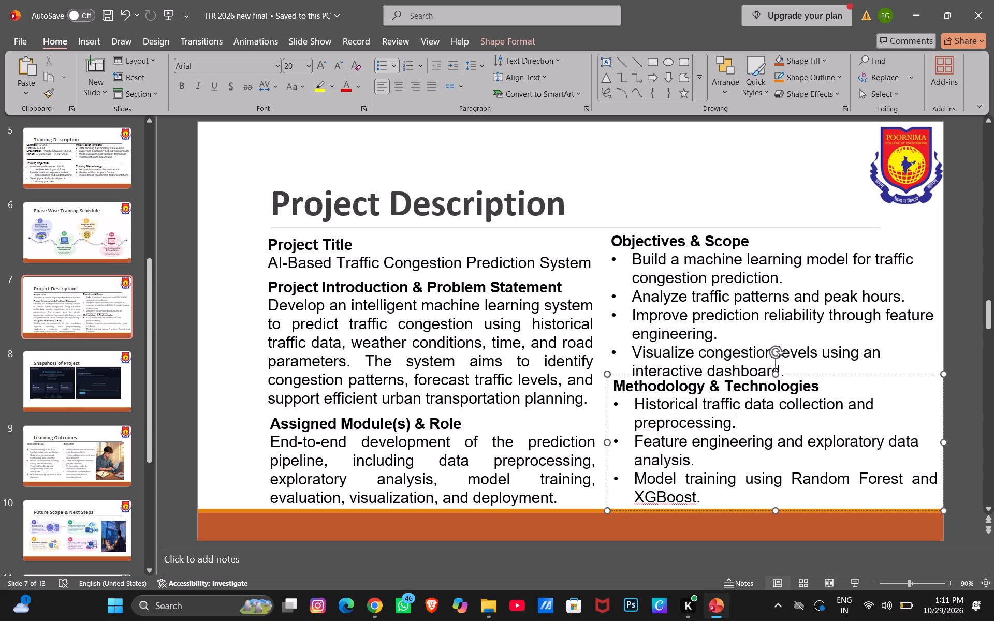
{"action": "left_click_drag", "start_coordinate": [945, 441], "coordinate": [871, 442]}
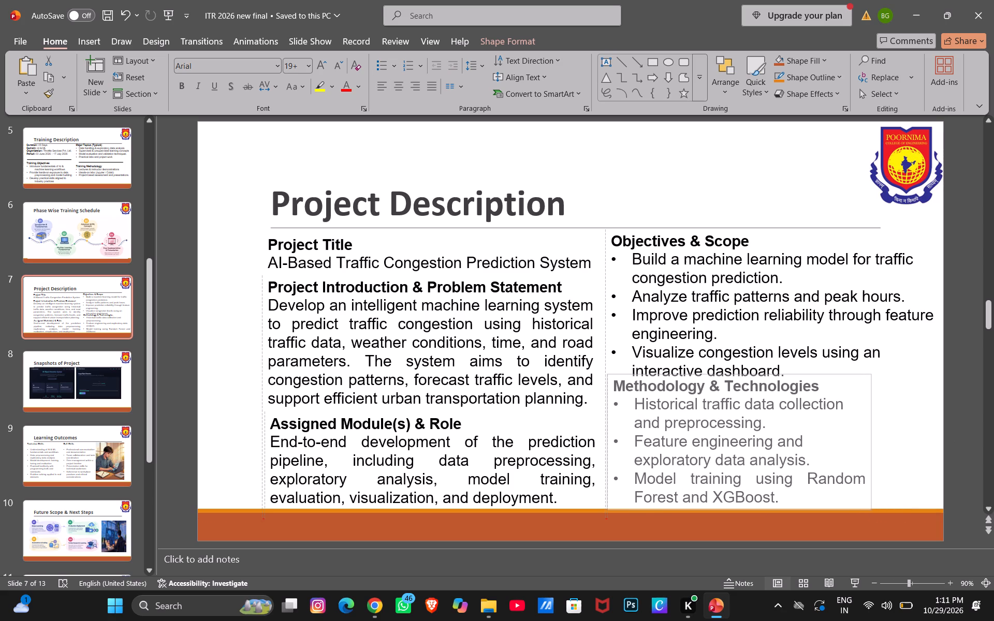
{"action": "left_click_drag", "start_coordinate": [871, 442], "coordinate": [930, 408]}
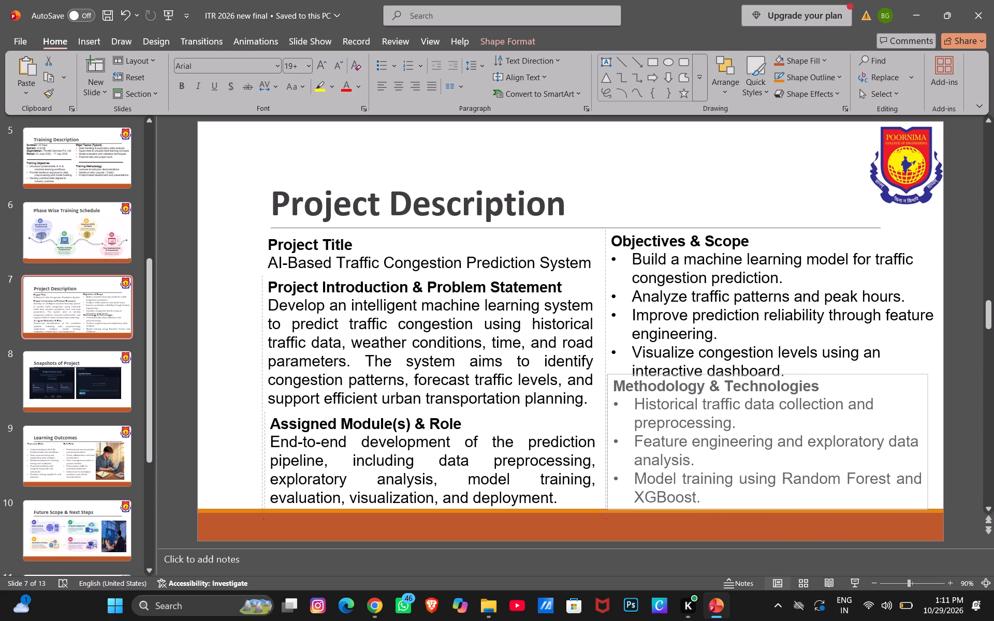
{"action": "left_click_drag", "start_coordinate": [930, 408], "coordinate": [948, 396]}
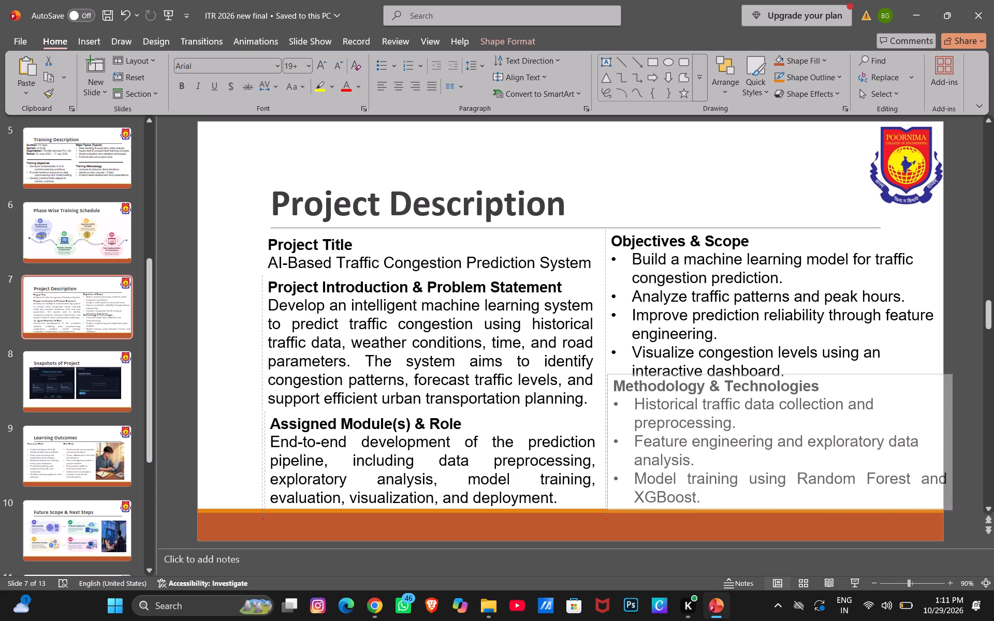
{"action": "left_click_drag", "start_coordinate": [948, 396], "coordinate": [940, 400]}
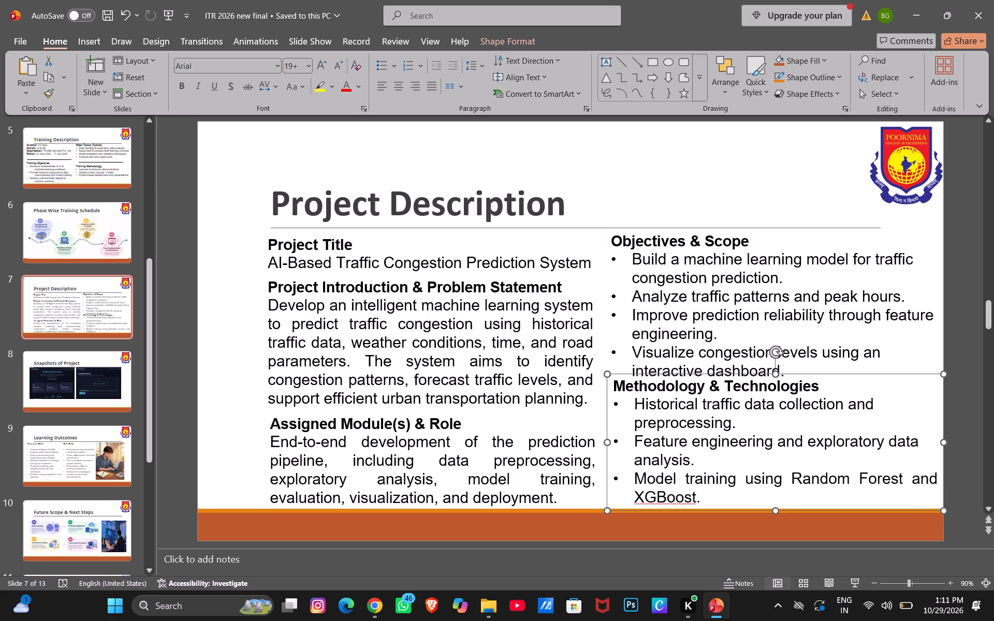
Shift the Project Title, Project Introduction and Assigned Module(s) boxes left on the slide, aligning their left edges with one another.
{"action": "left_click", "coordinate": [296, 256]}
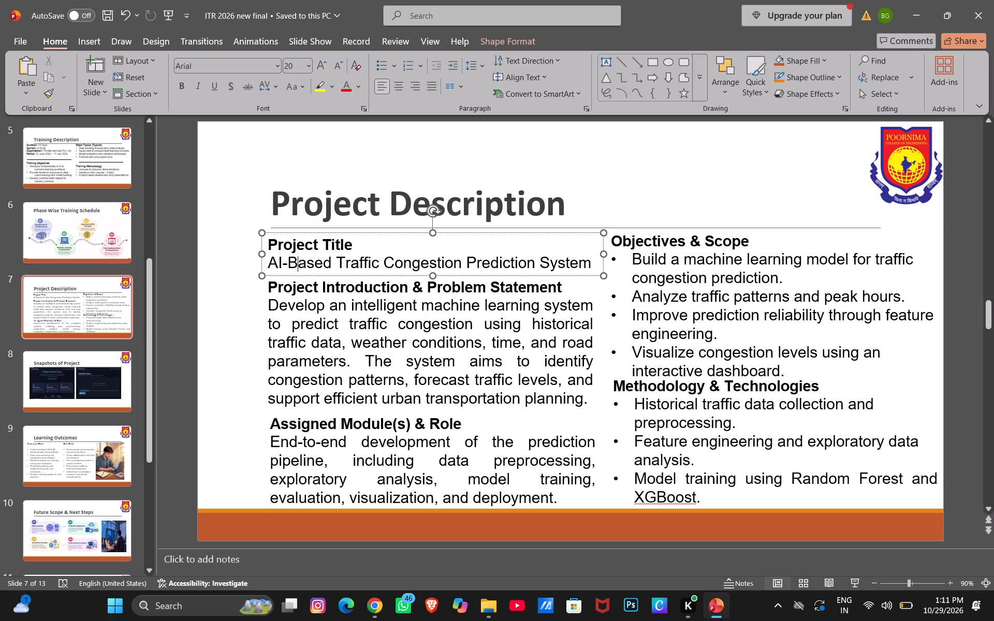
{"action": "left_click_drag", "start_coordinate": [300, 275], "coordinate": [282, 273]}
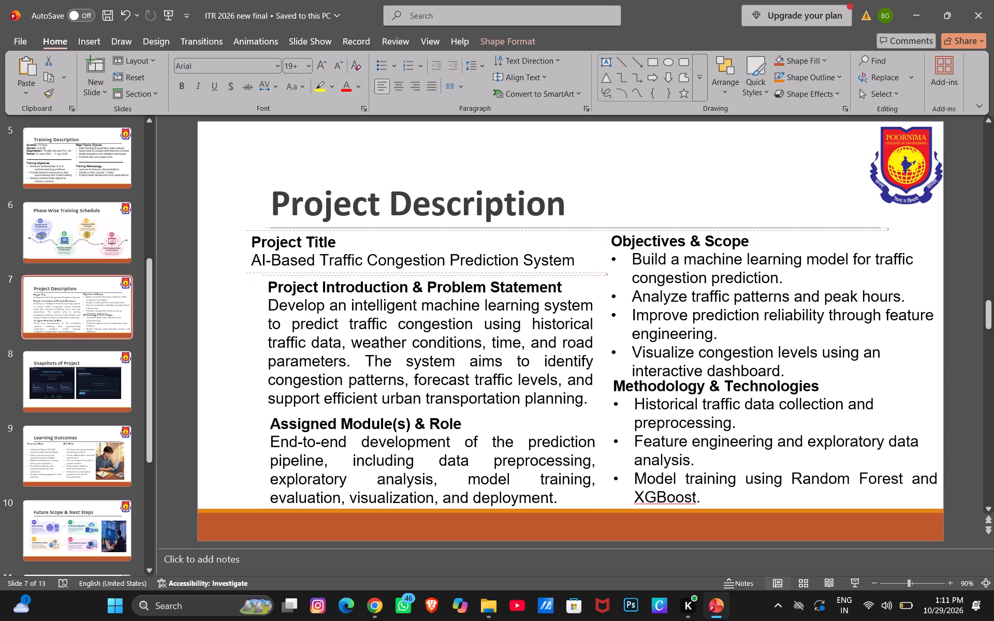
{"action": "left_click_drag", "start_coordinate": [282, 273], "coordinate": [257, 276]}
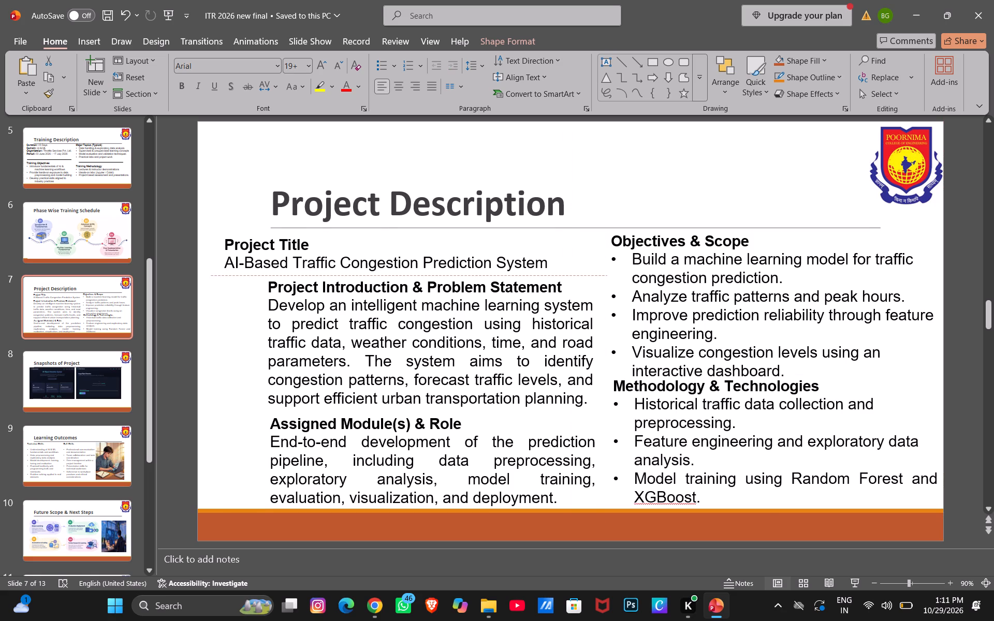
{"action": "left_click_drag", "start_coordinate": [257, 276], "coordinate": [257, 277]}
{"action": "left_click", "coordinate": [299, 318]}
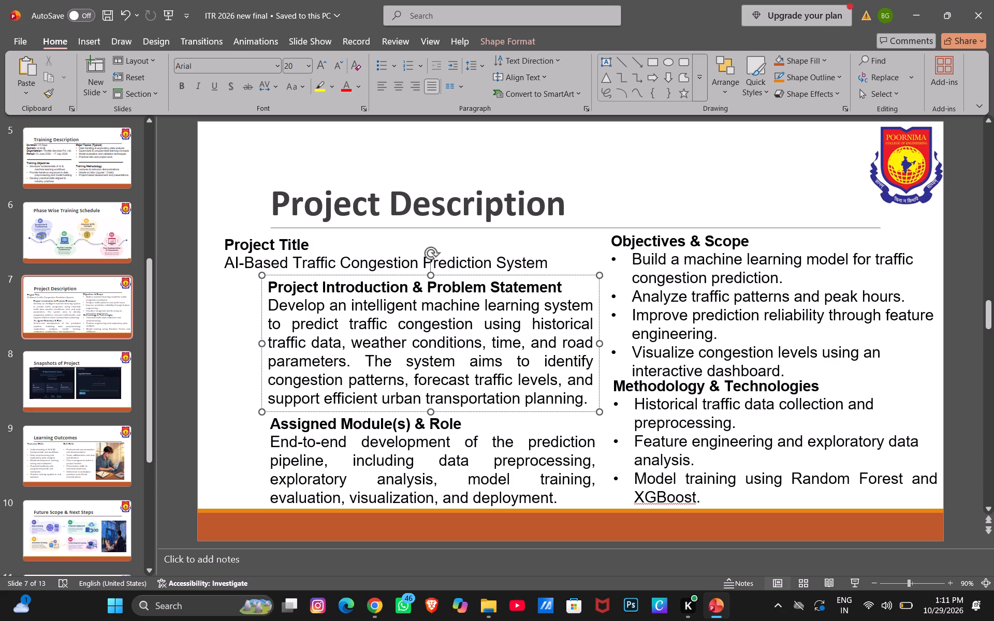
{"action": "left_click_drag", "start_coordinate": [293, 411], "coordinate": [249, 411]}
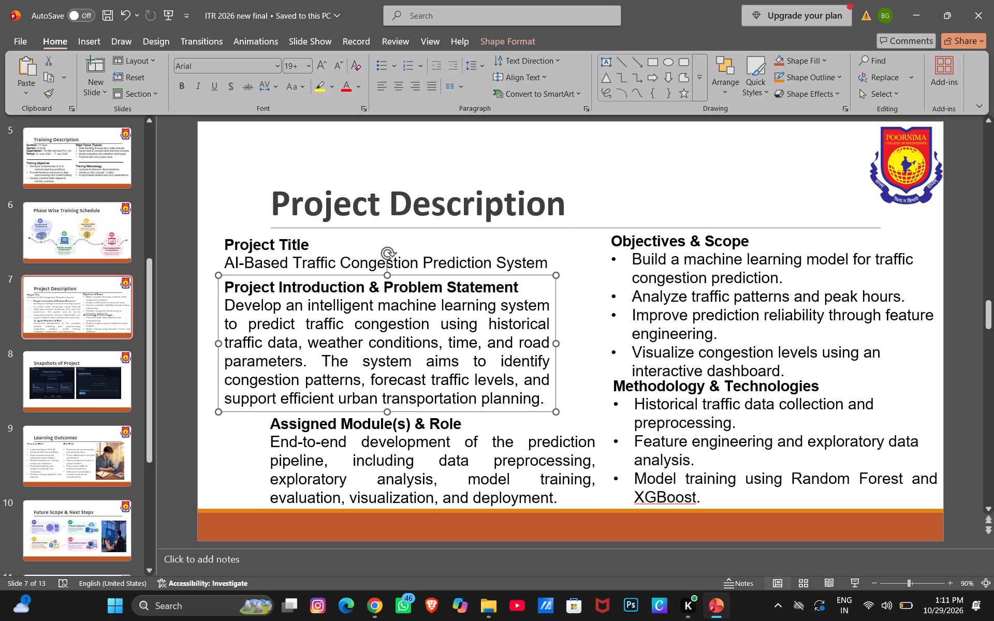
{"action": "left_click", "coordinate": [308, 483]}
{"action": "left_click_drag", "start_coordinate": [339, 512], "coordinate": [297, 500]}
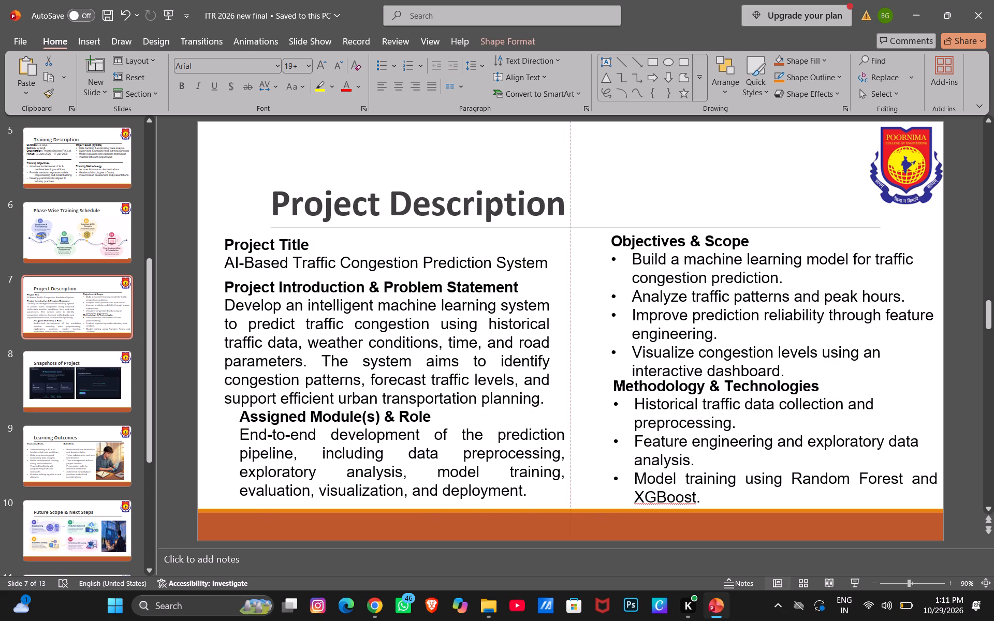
{"action": "left_click_drag", "start_coordinate": [297, 500], "coordinate": [294, 509]}
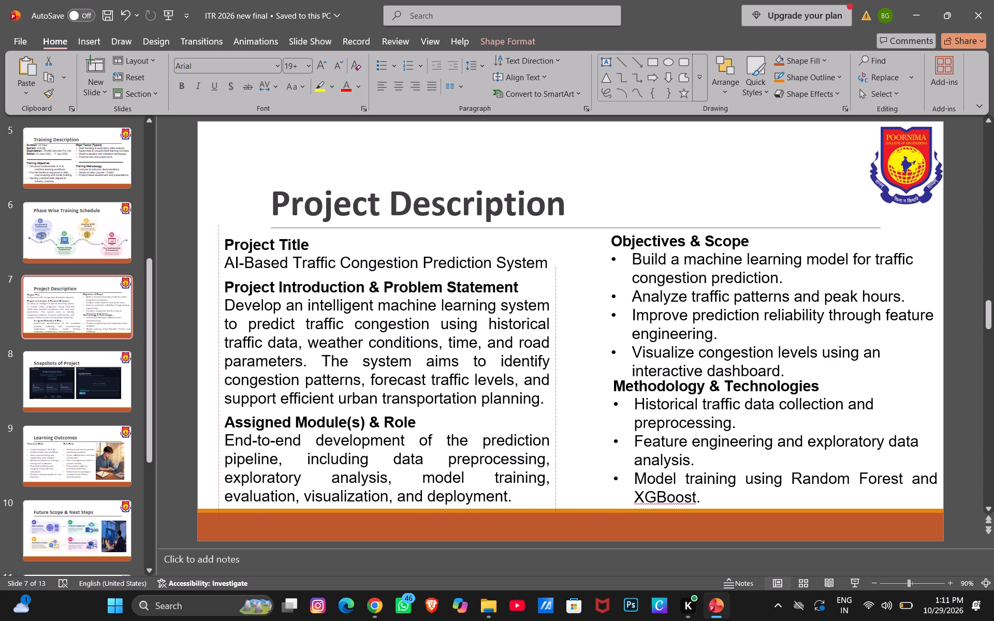
{"action": "left_click_drag", "start_coordinate": [294, 509], "coordinate": [293, 509]}
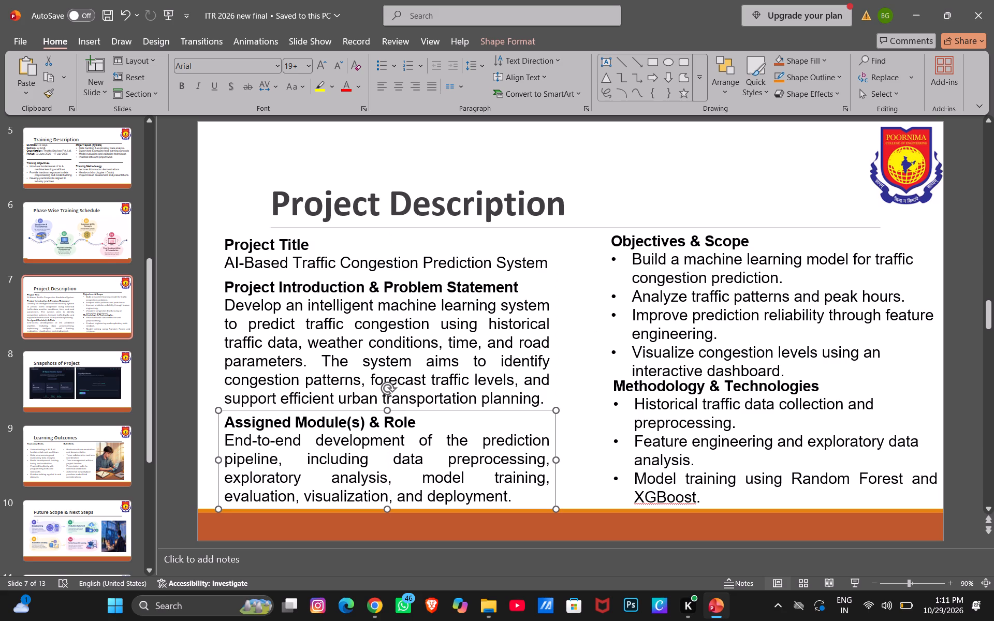
Move the Objectives & Scope box closer to the left column and extend the Methodology & Technologies box's left edge to match it.
{"action": "left_click", "coordinate": [665, 289]}
{"action": "left_click_drag", "start_coordinate": [604, 355], "coordinate": [576, 358]}
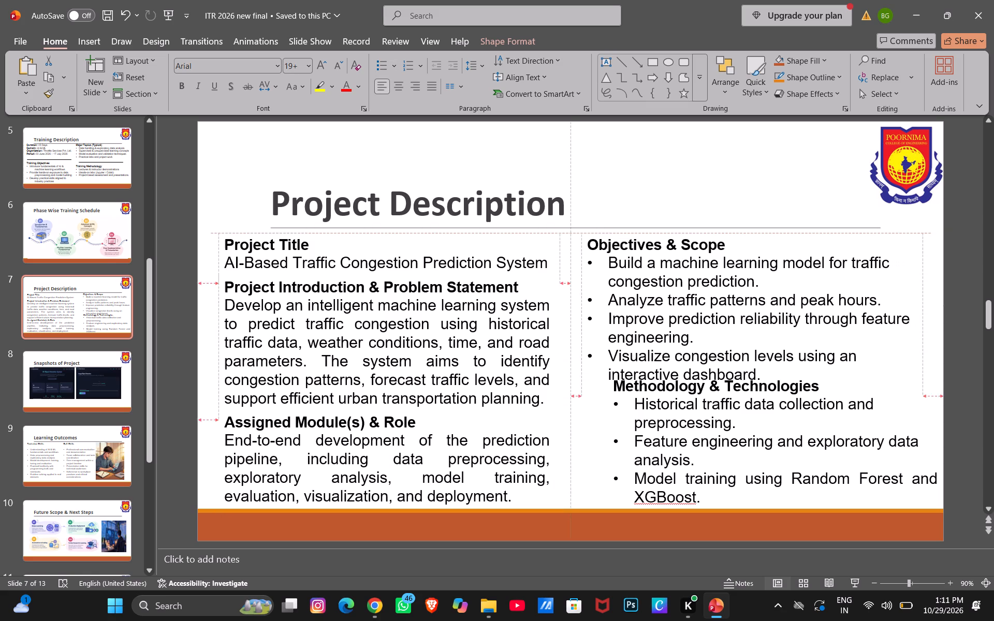
{"action": "left_click_drag", "start_coordinate": [576, 358], "coordinate": [573, 359]}
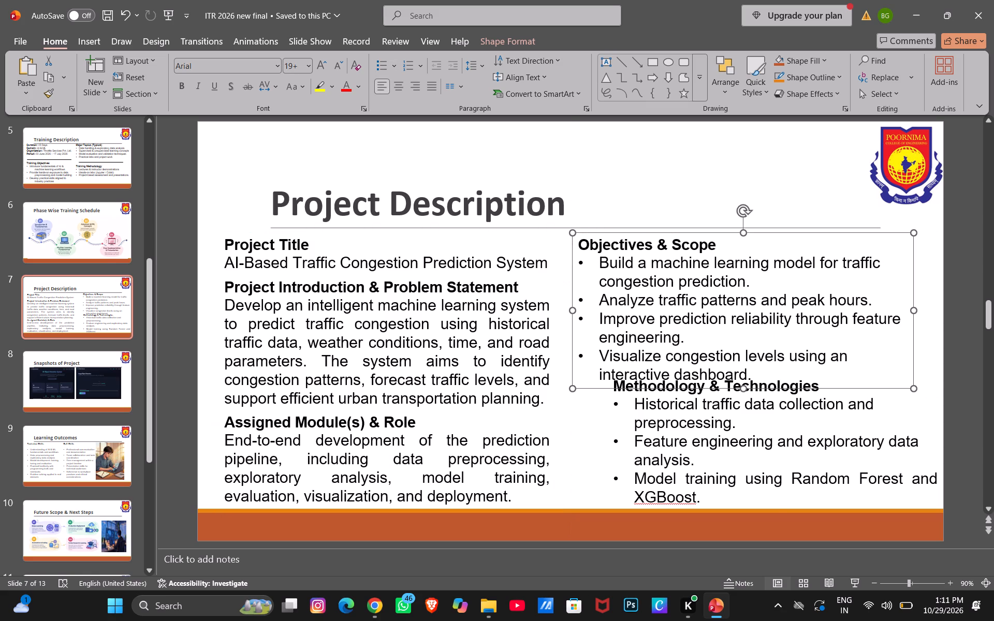
{"action": "left_click", "coordinate": [641, 447]}
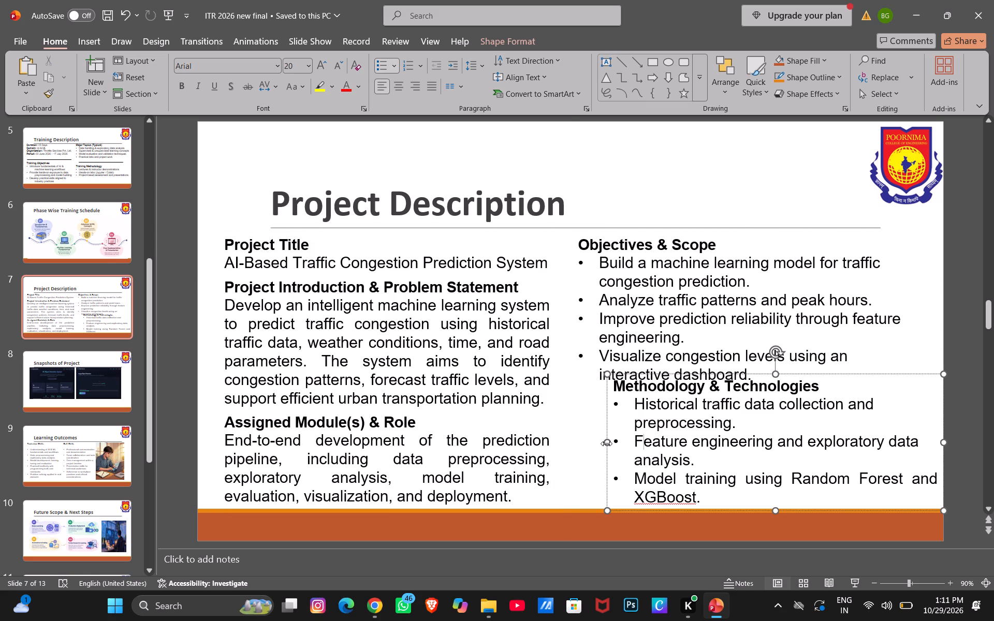
{"action": "left_click_drag", "start_coordinate": [606, 443], "coordinate": [575, 452]}
Widen the Objectives & Scope box by extending its right edge to the slide's edge.
{"action": "left_click", "coordinate": [681, 289]}
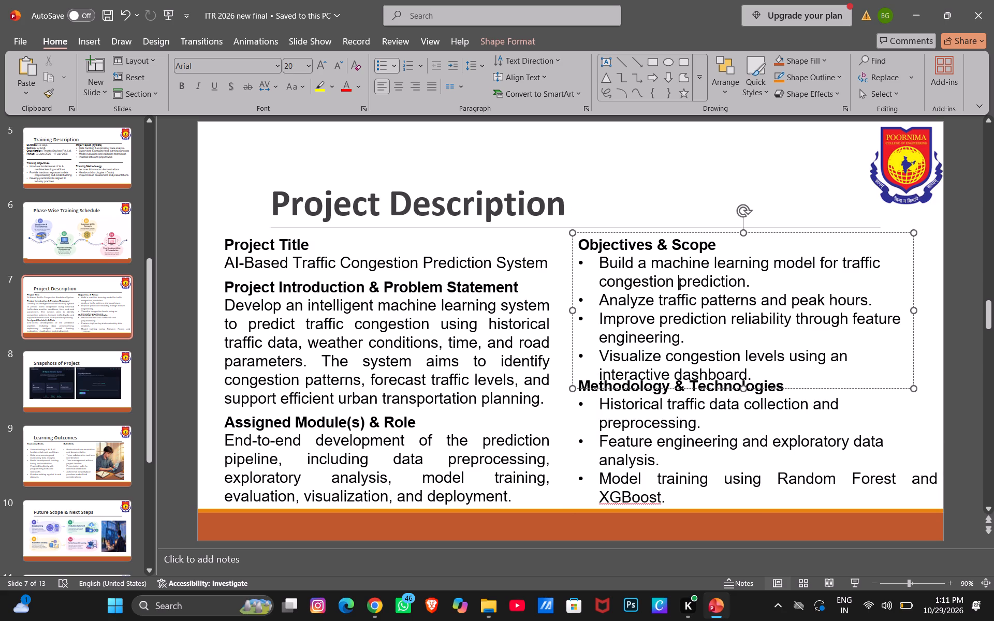
{"action": "left_click_drag", "start_coordinate": [913, 310], "coordinate": [926, 312]}
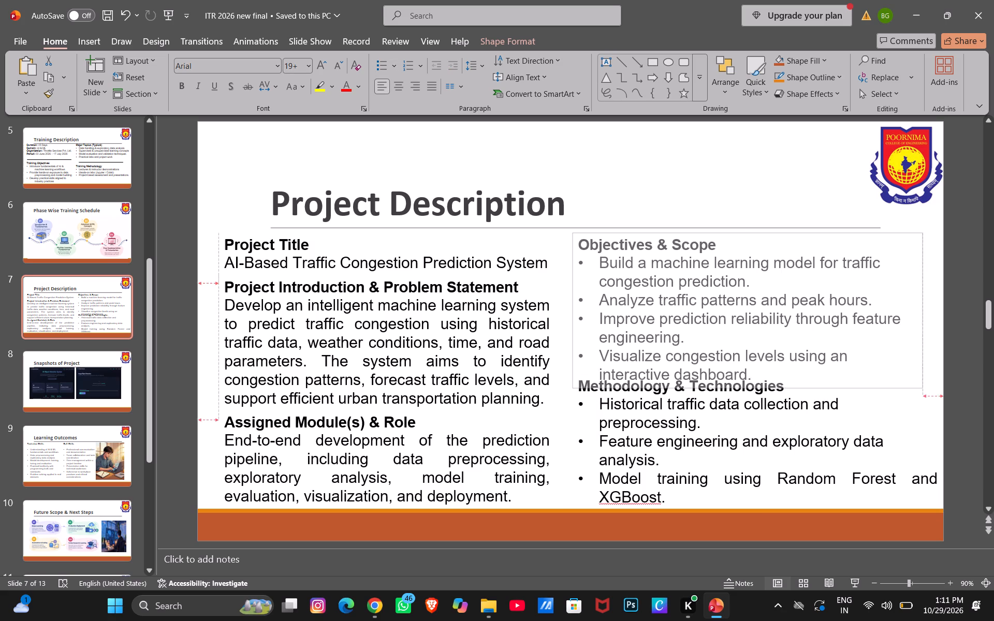
{"action": "left_click_drag", "start_coordinate": [926, 312], "coordinate": [946, 310]}
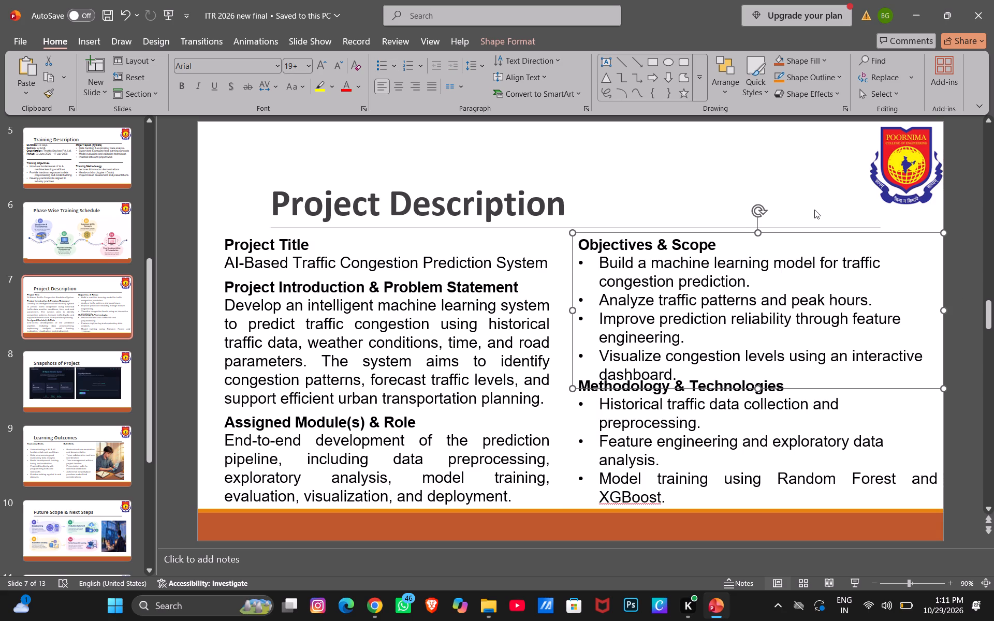
{"action": "left_click", "coordinate": [815, 200]}
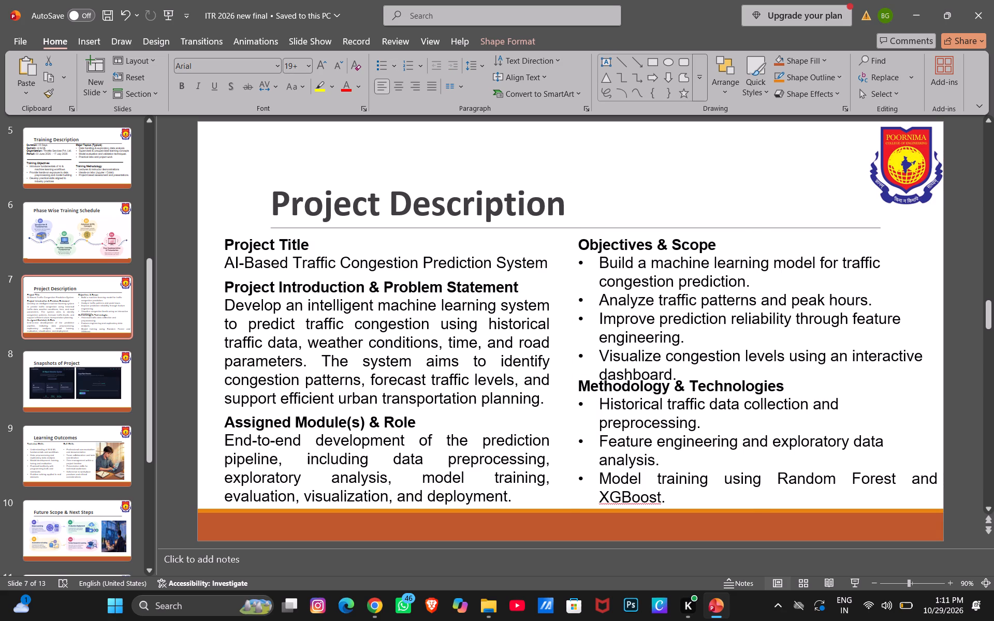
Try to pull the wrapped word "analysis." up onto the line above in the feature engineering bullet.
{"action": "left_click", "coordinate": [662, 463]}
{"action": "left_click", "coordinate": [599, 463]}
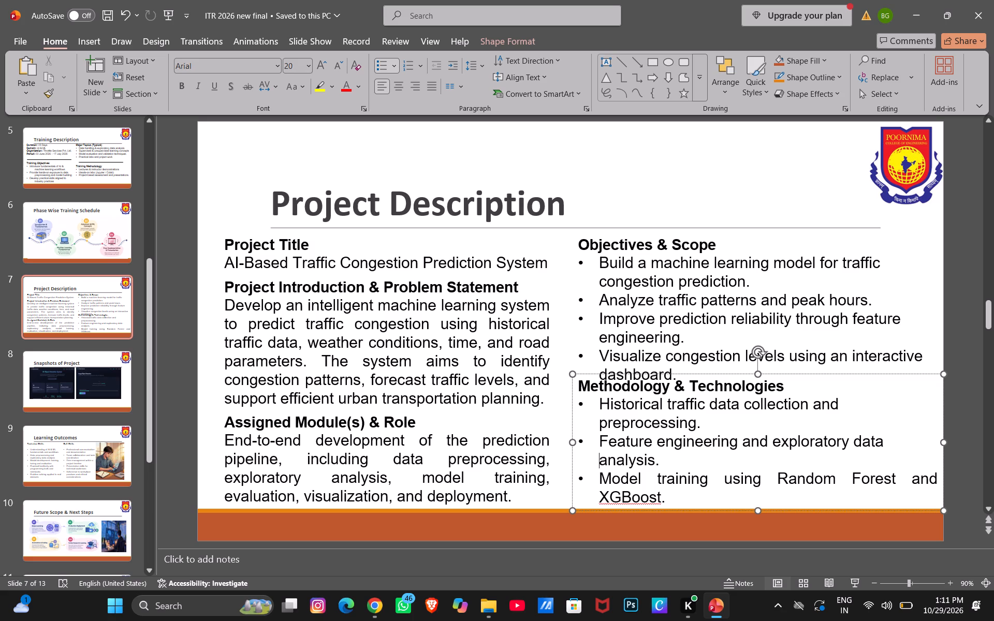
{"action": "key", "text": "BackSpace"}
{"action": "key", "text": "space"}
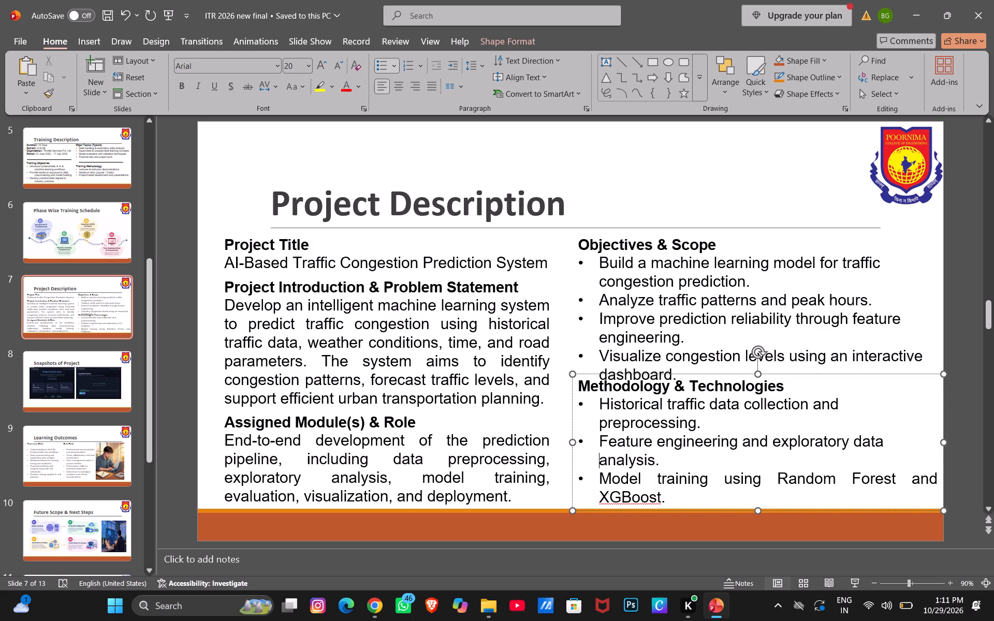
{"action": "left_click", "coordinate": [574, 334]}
Shift the Methodology & Technologies box slightly left and widen it to the slide's right edge so each bullet fits on one line.
{"action": "left_click", "coordinate": [601, 456]}
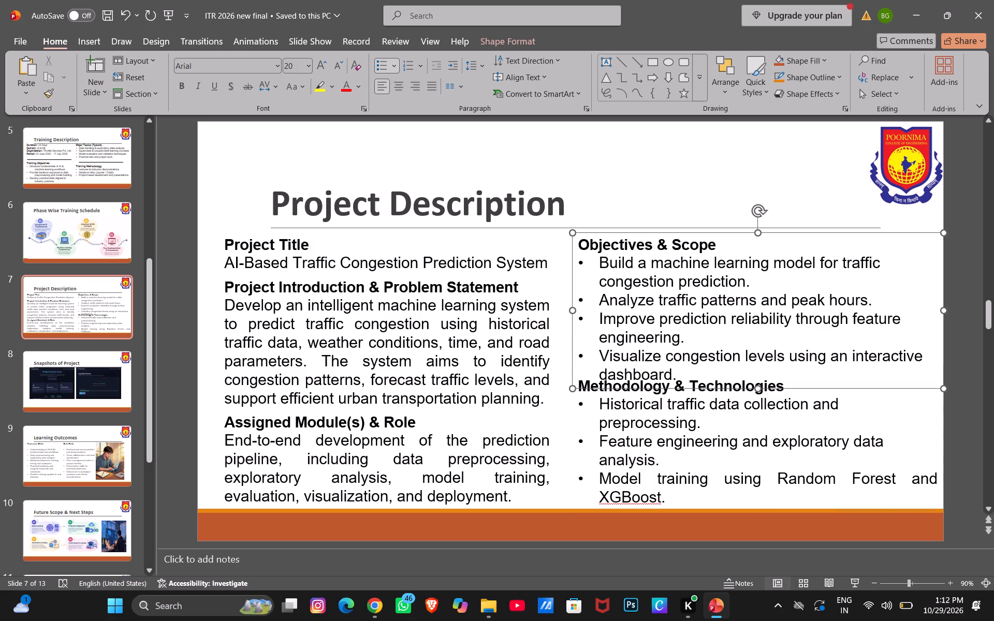
{"action": "left_click_drag", "start_coordinate": [573, 461], "coordinate": [566, 461]}
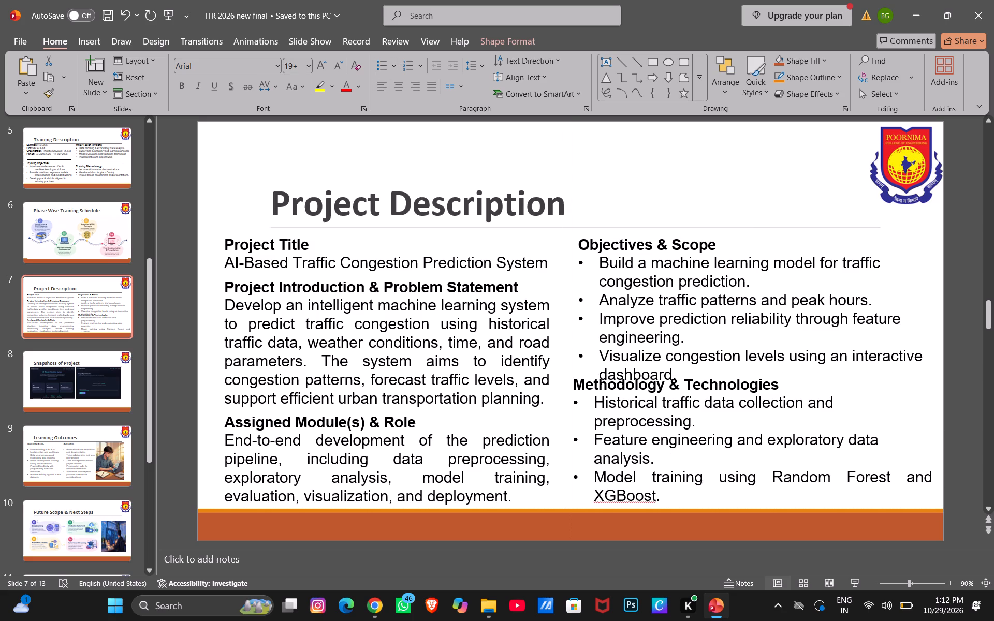
{"action": "left_click_drag", "start_coordinate": [566, 461], "coordinate": [563, 461]}
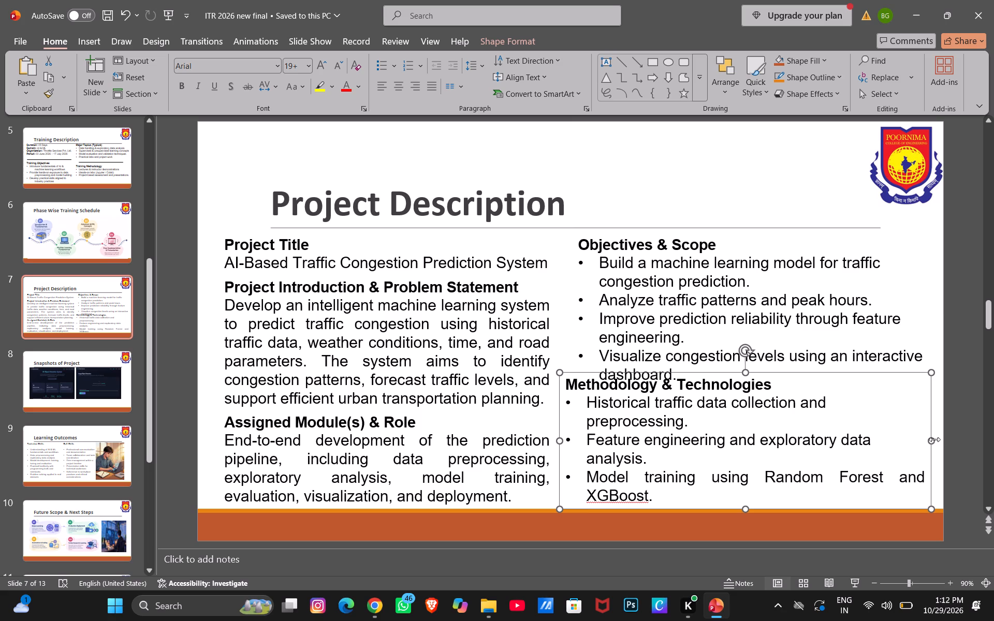
{"action": "left_click_drag", "start_coordinate": [934, 439], "coordinate": [942, 440]}
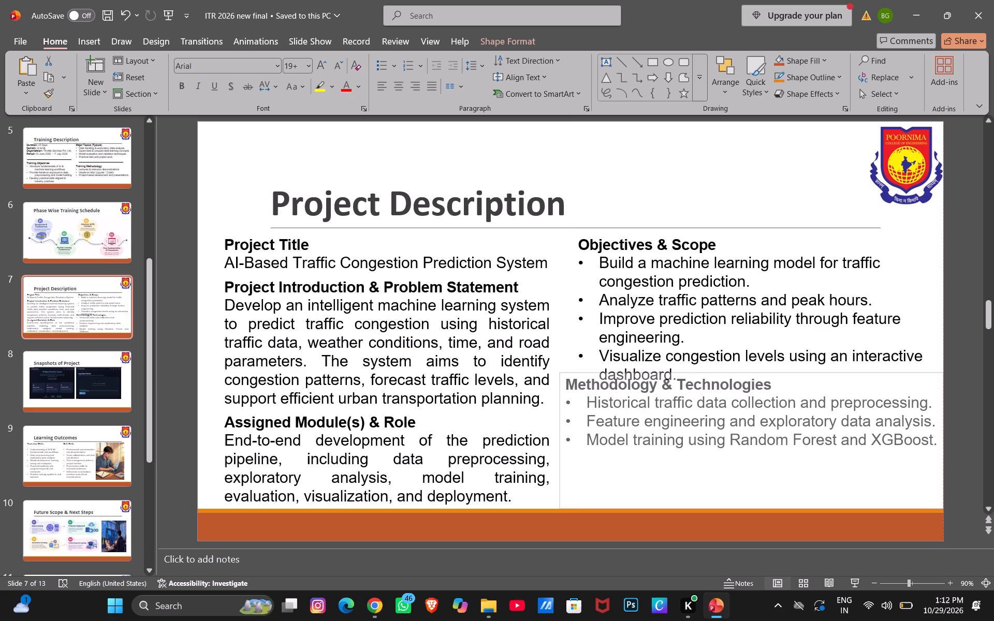
{"action": "left_click", "coordinate": [824, 197]}
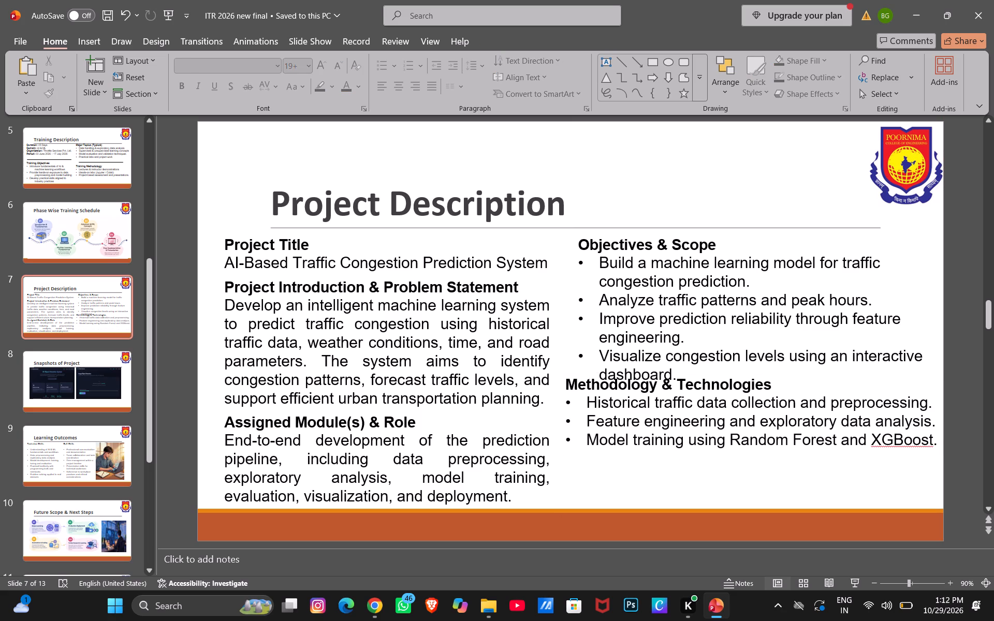
Move the Methodology & Technologies box slightly down so its heading clears the last Objectives & Scope bullet.
{"action": "left_click", "coordinate": [714, 437]}
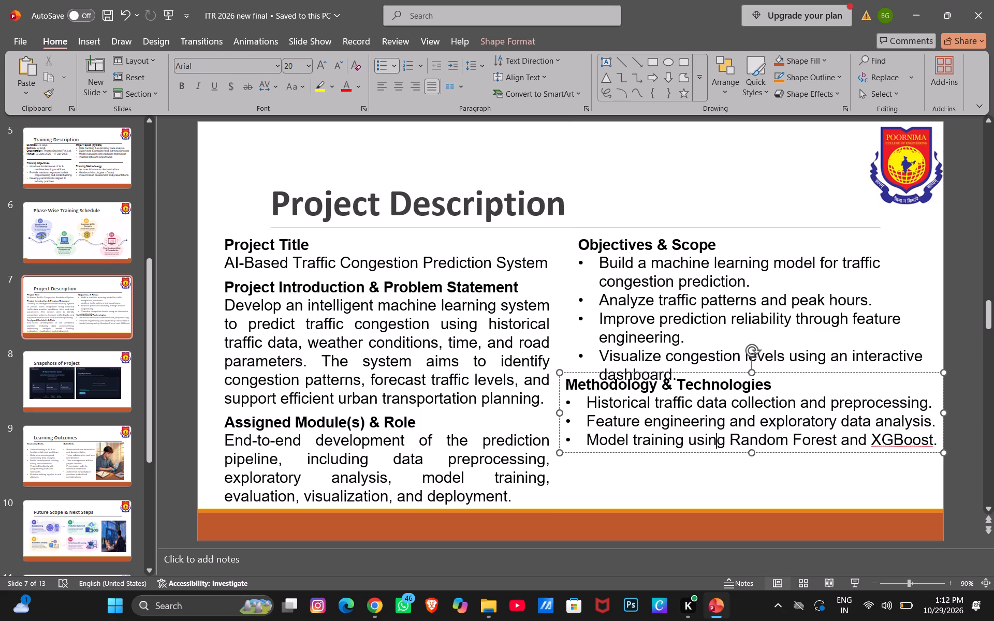
{"action": "left_click_drag", "start_coordinate": [734, 452], "coordinate": [735, 462]}
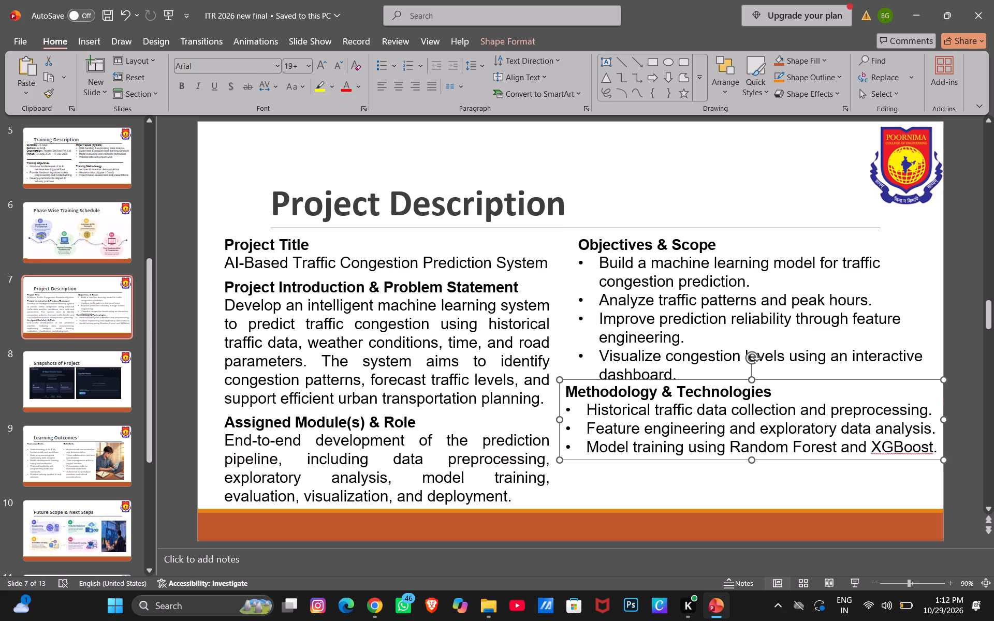
Extend the Objectives & Scope box's left edge to line up with the Methodology & Technologies box.
{"action": "left_click", "coordinate": [710, 292]}
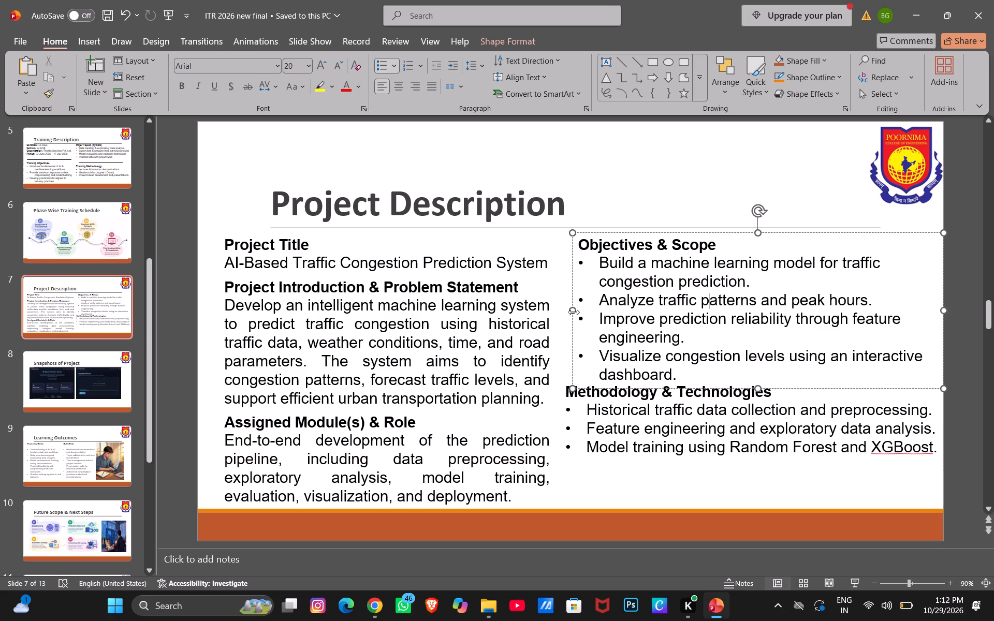
{"action": "left_click_drag", "start_coordinate": [574, 312], "coordinate": [563, 312]}
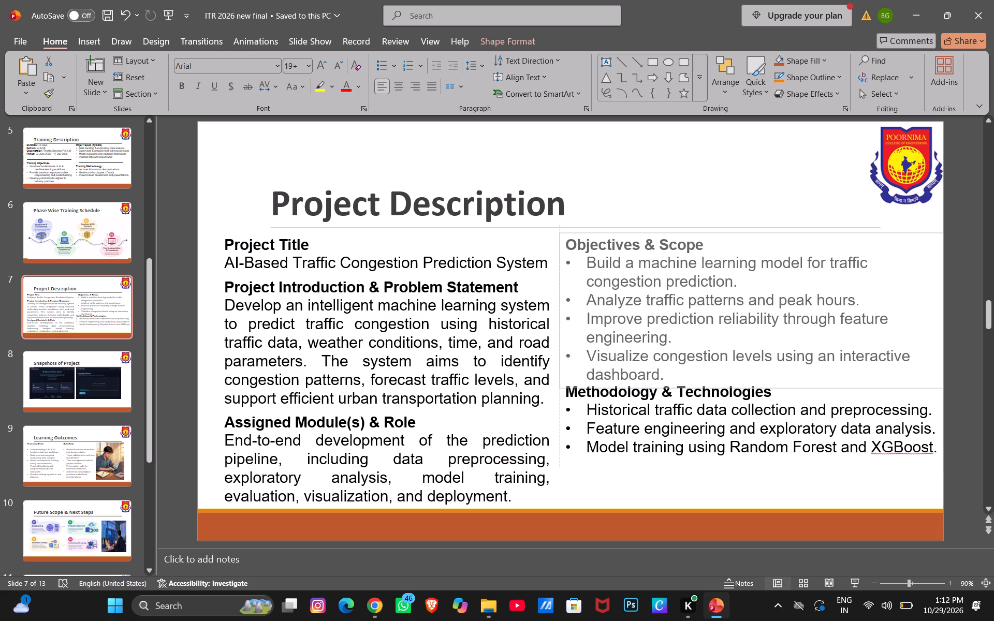
{"action": "left_click_drag", "start_coordinate": [563, 312], "coordinate": [562, 313]}
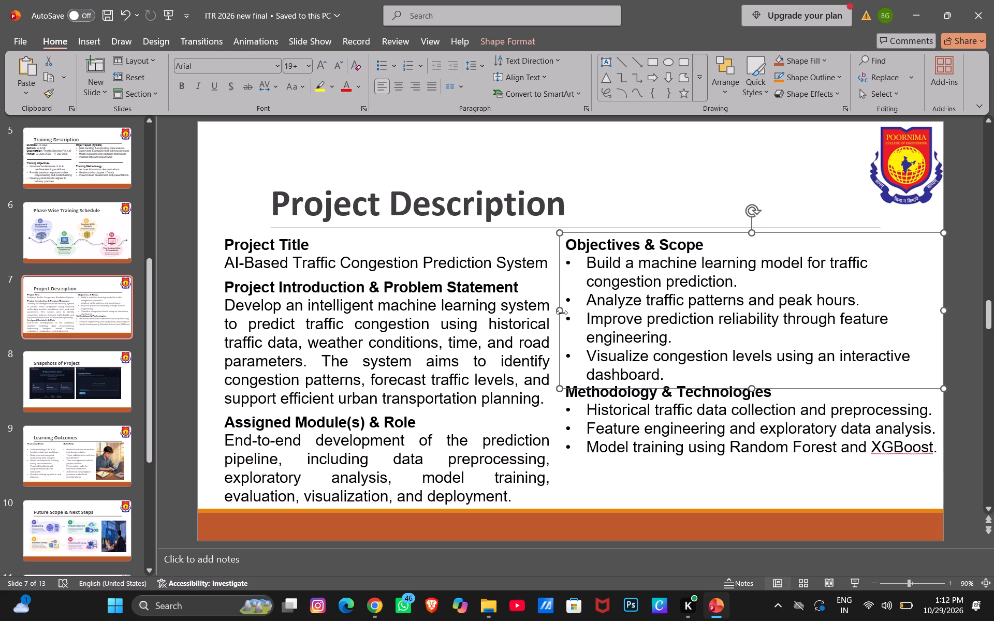
{"action": "left_click", "coordinate": [609, 499]}
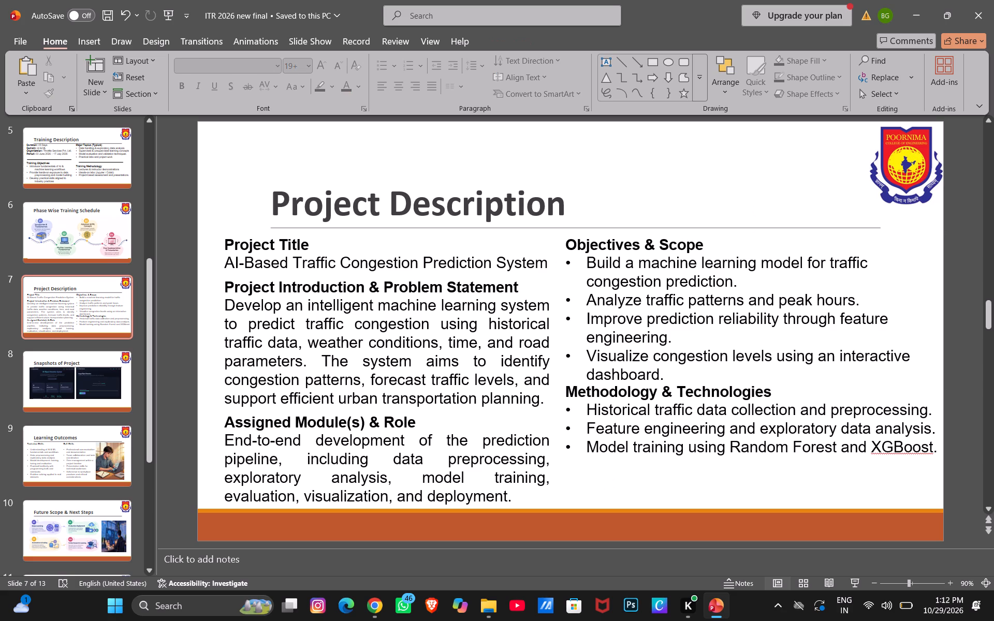
Nudge the whole Objectives & Scope box slightly to the right, away from the left column.
{"action": "left_click", "coordinate": [631, 319]}
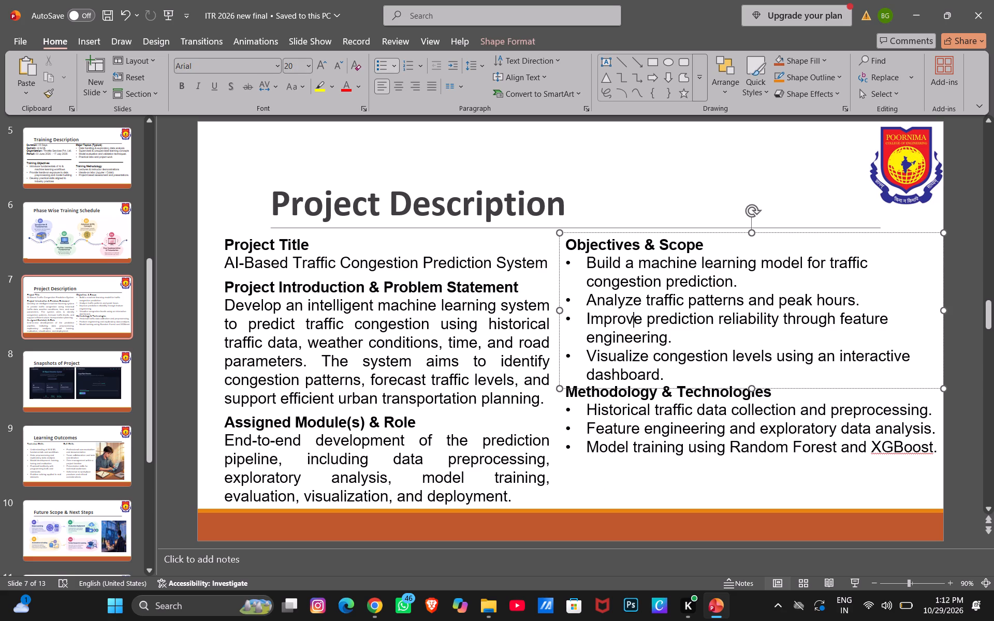
{"action": "left_click_drag", "start_coordinate": [561, 344], "coordinate": [564, 346]}
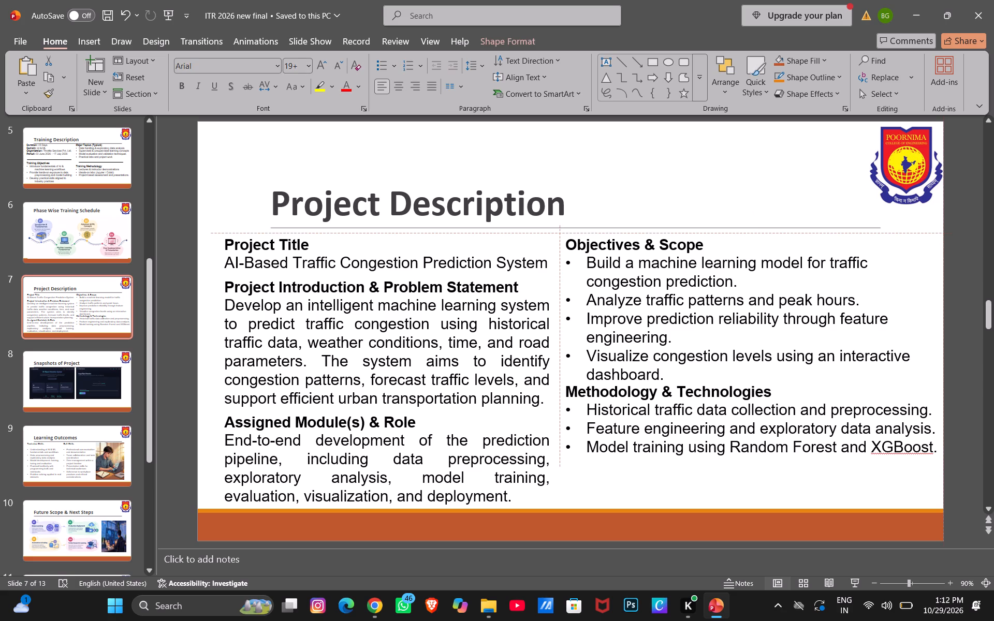
{"action": "left_click_drag", "start_coordinate": [564, 346], "coordinate": [566, 345]}
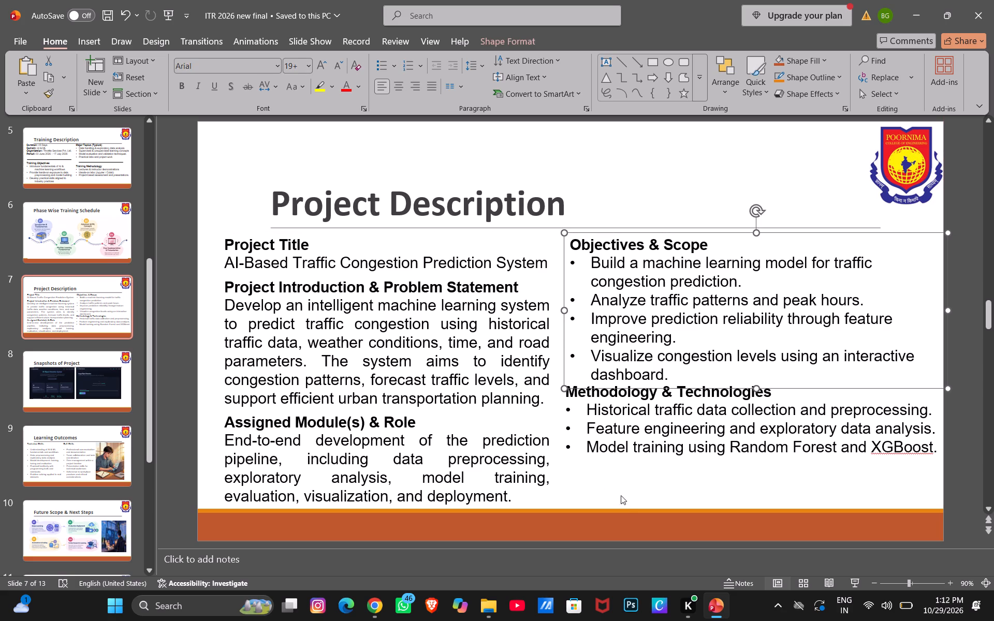
{"action": "left_click", "coordinate": [627, 512]}
Pull the Objectives & Scope box's right edge in slightly so it lines up with the slide's right edge.
{"action": "left_click", "coordinate": [879, 332]}
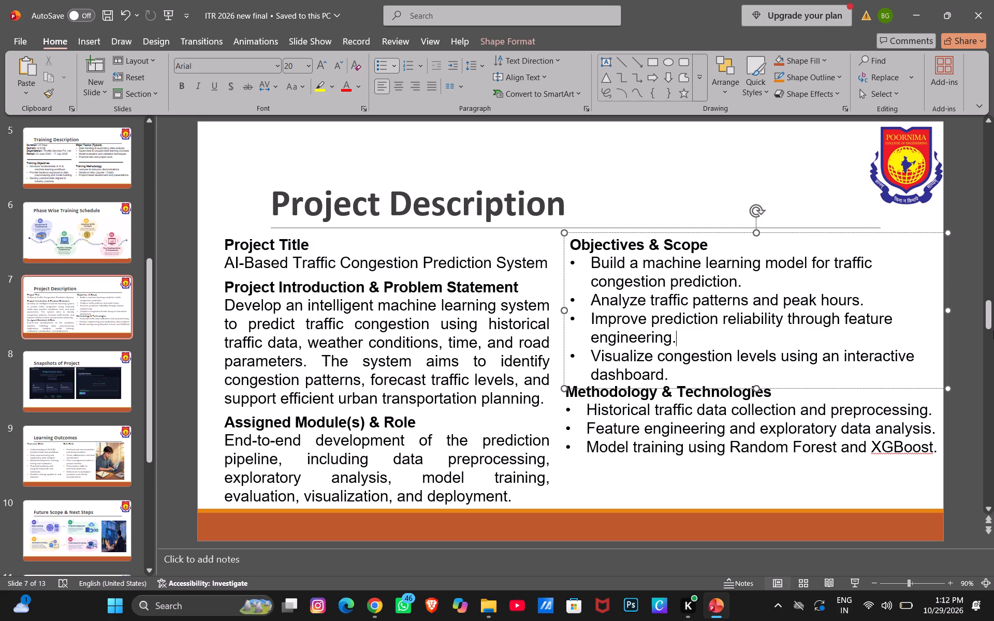
{"action": "left_click", "coordinate": [839, 476]}
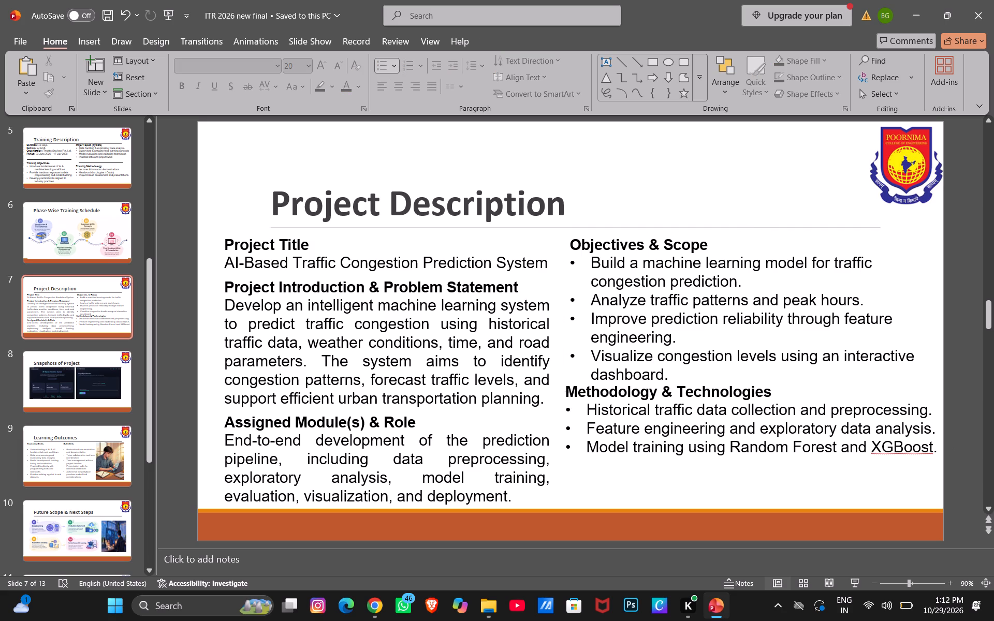
{"action": "left_click", "coordinate": [852, 304]}
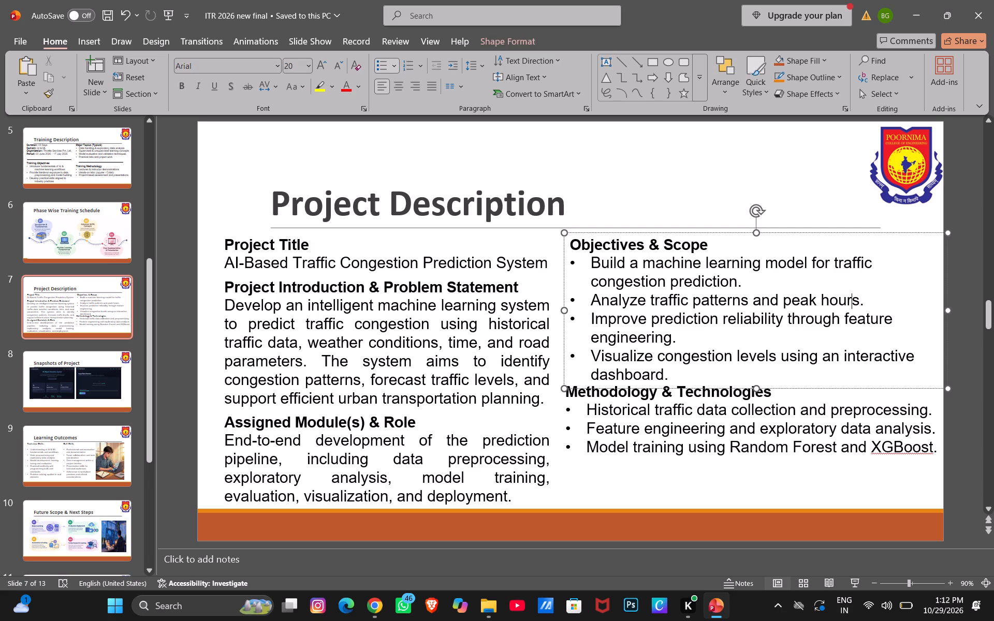
{"action": "left_click_drag", "start_coordinate": [945, 309], "coordinate": [838, 321]}
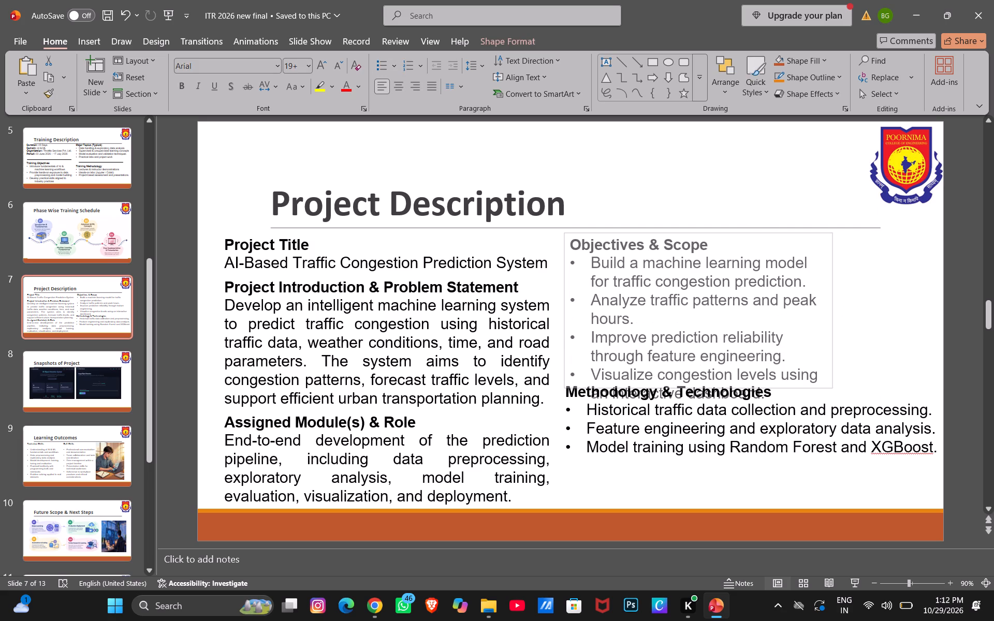
{"action": "left_click_drag", "start_coordinate": [838, 321], "coordinate": [944, 301]}
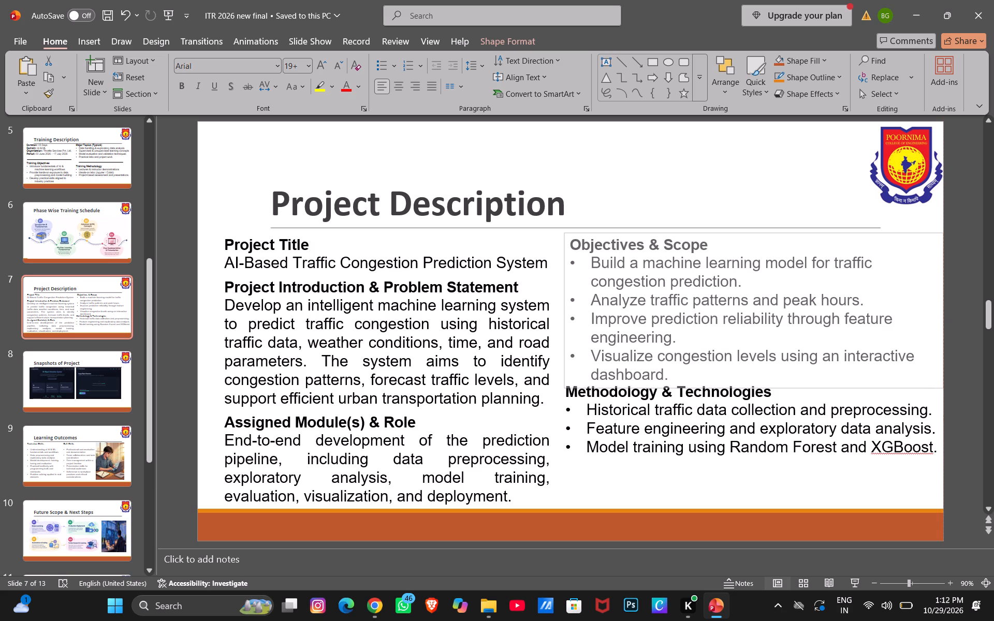
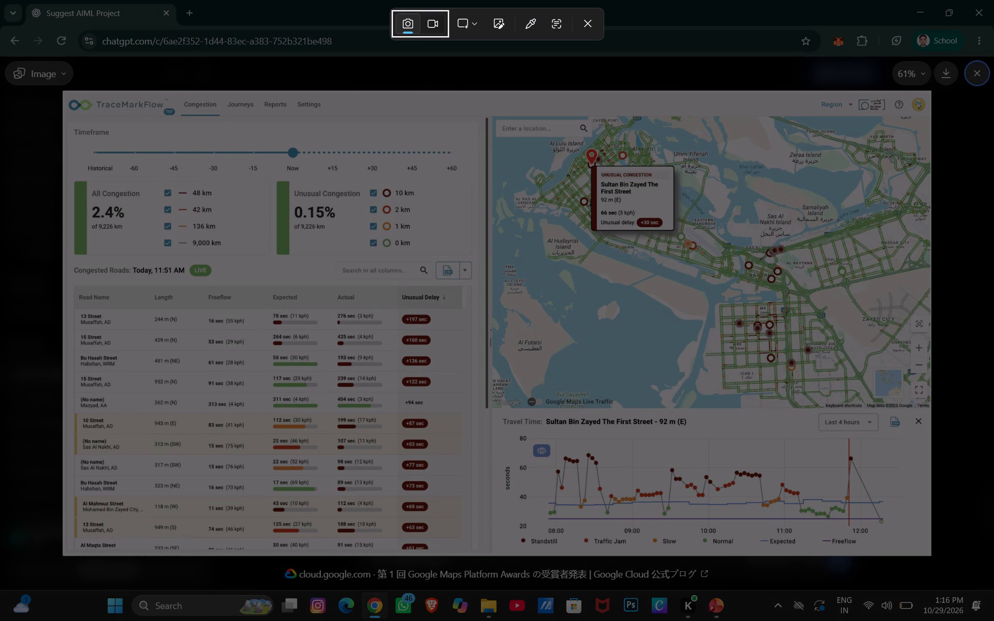
{"action": "left_click_drag", "start_coordinate": [71, 121], "coordinate": [700, 335]}
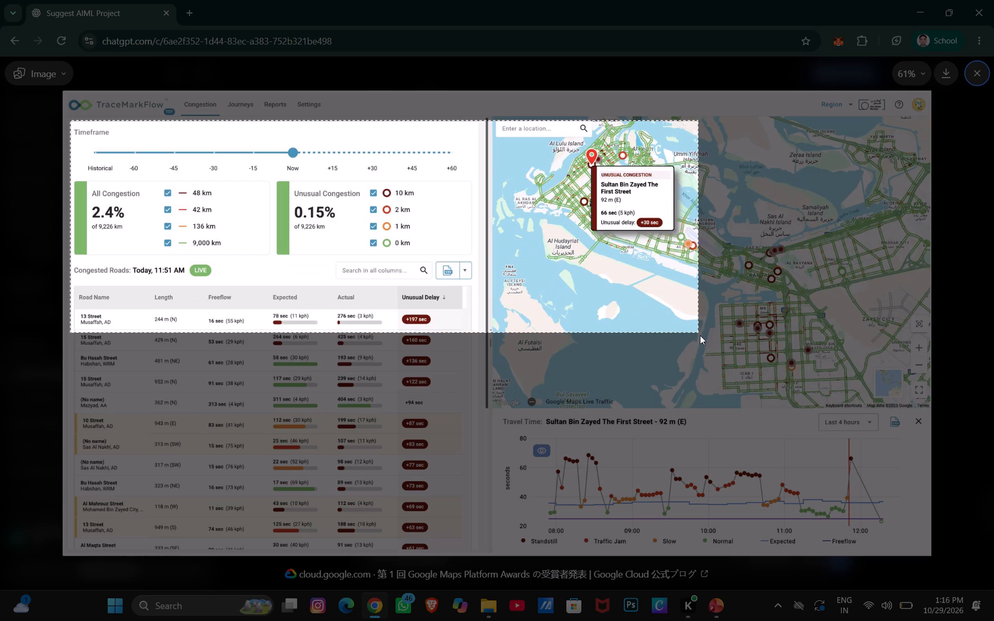
{"action": "left_click_drag", "start_coordinate": [700, 335], "coordinate": [890, 552]}
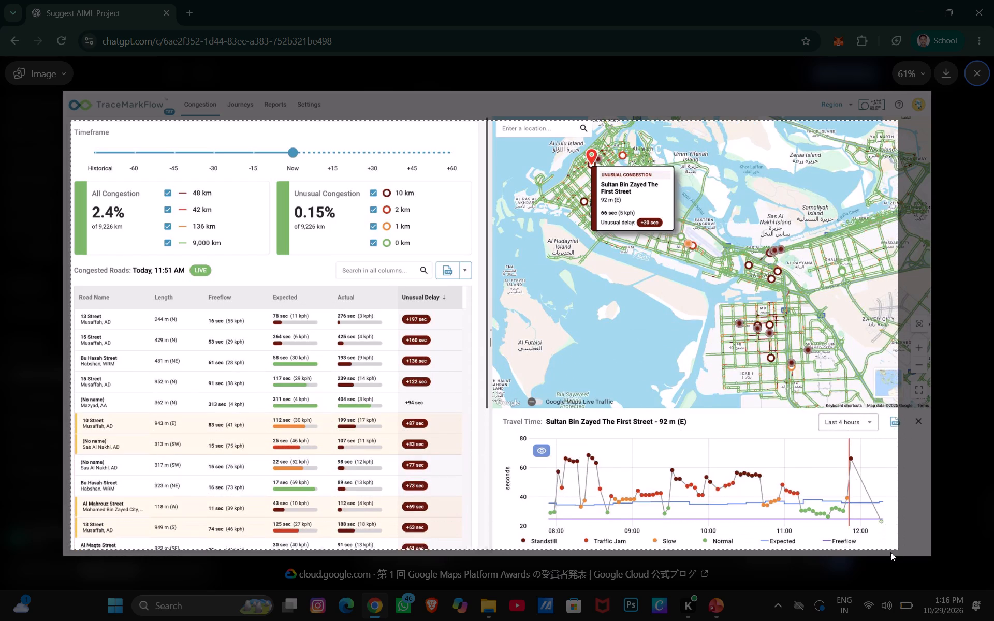
{"action": "left_click_drag", "start_coordinate": [890, 552], "coordinate": [927, 551]}
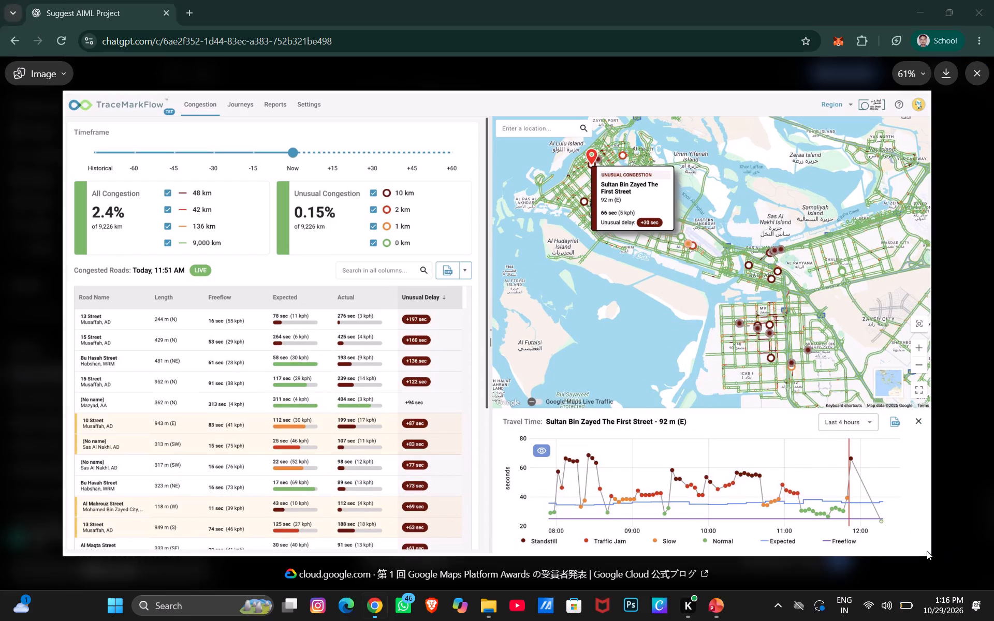
In PowerPoint, replace the old Image Object Detection picture on slide 8 with the captured traffic map dashboard.
{"action": "key", "text": "alt+Tab"}
{"action": "left_click", "coordinate": [723, 374]}
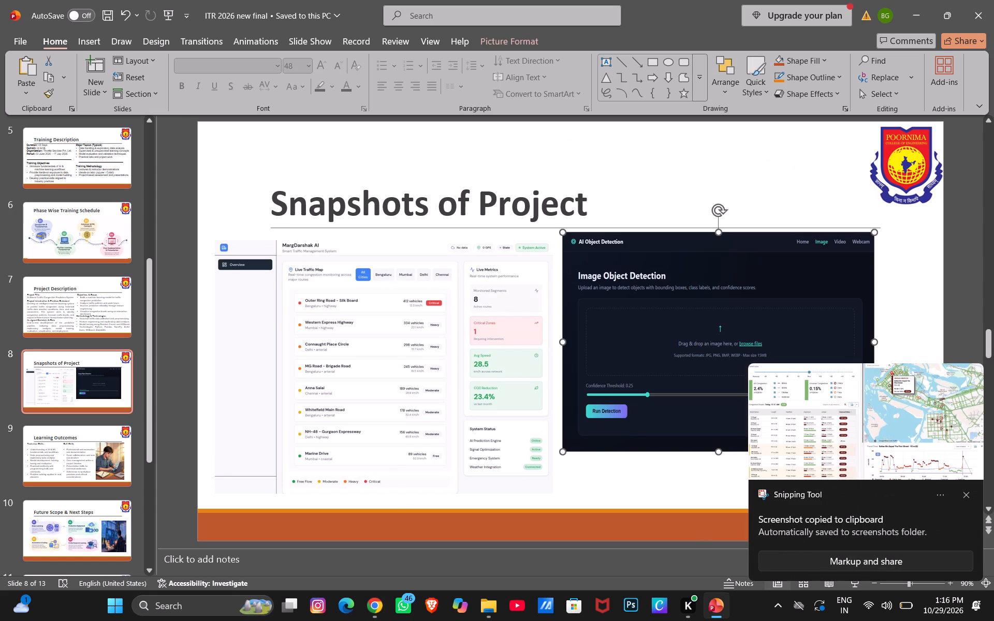
{"action": "key", "text": "BackSpace"}
{"action": "key", "text": "ctrl+v"}
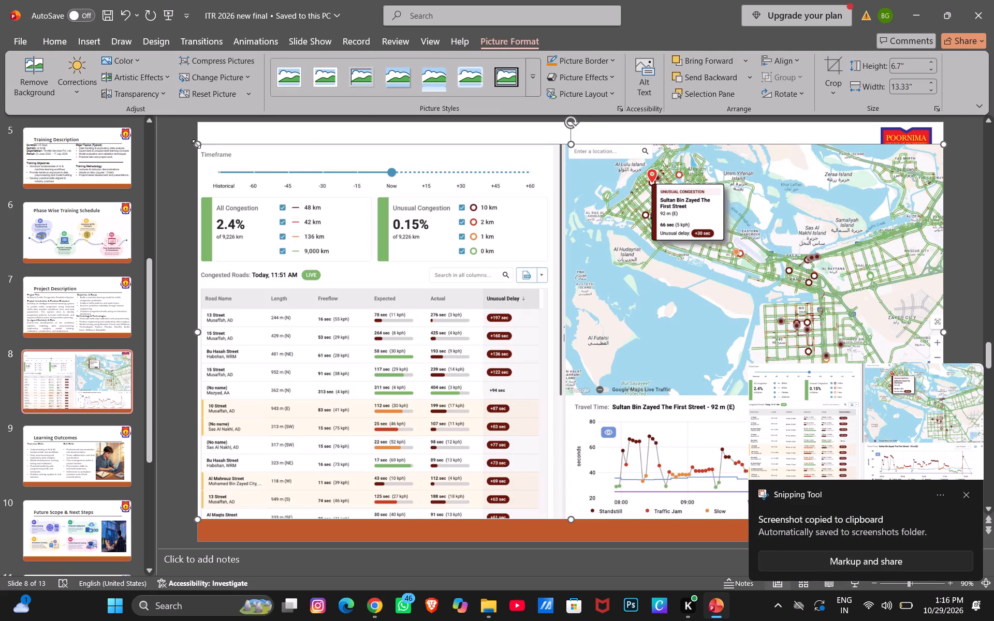
Resize the traffic map dashboard picture to about 4.46" high by 8.69" wide and move it toward the slide's centre below the title.
{"action": "left_click_drag", "start_coordinate": [196, 144], "coordinate": [563, 259]}
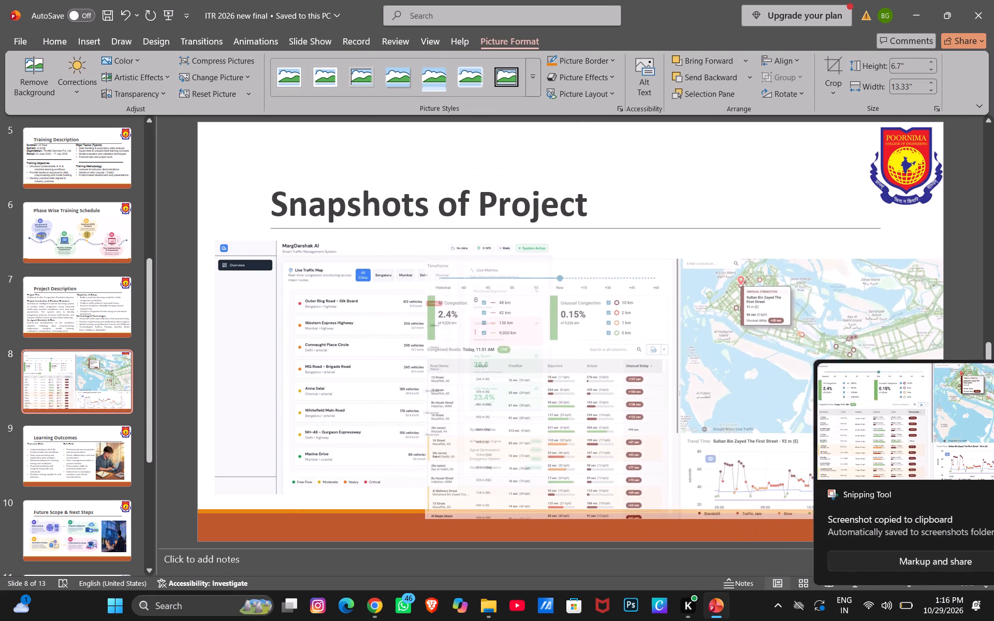
{"action": "left_click_drag", "start_coordinate": [563, 259], "coordinate": [615, 270]}
{"action": "left_click_drag", "start_coordinate": [705, 383], "coordinate": [688, 353]}
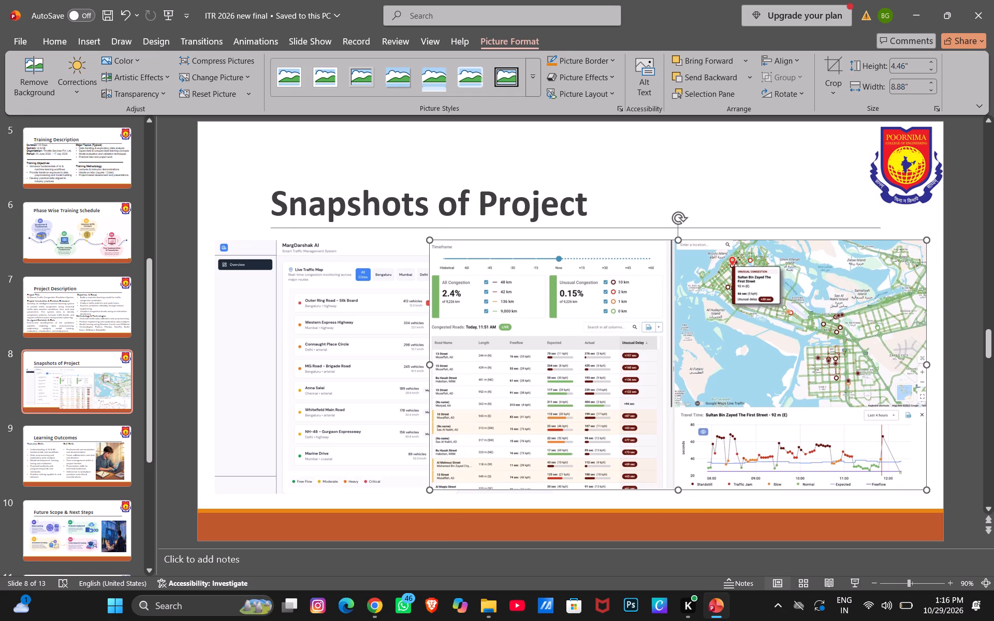
{"action": "left_click_drag", "start_coordinate": [431, 366], "coordinate": [637, 366]}
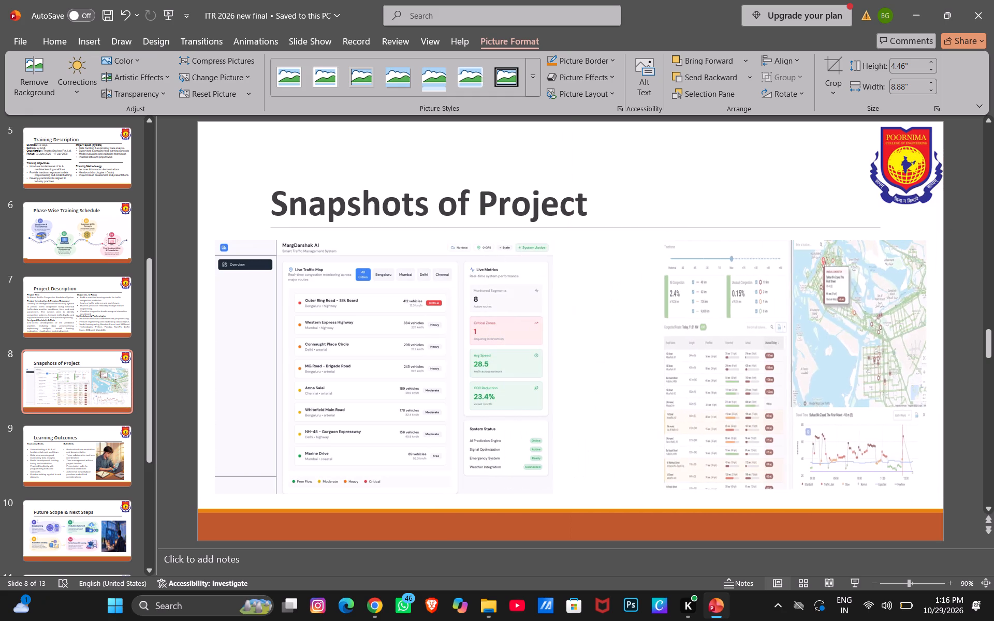
{"action": "left_click_drag", "start_coordinate": [637, 366], "coordinate": [440, 359]}
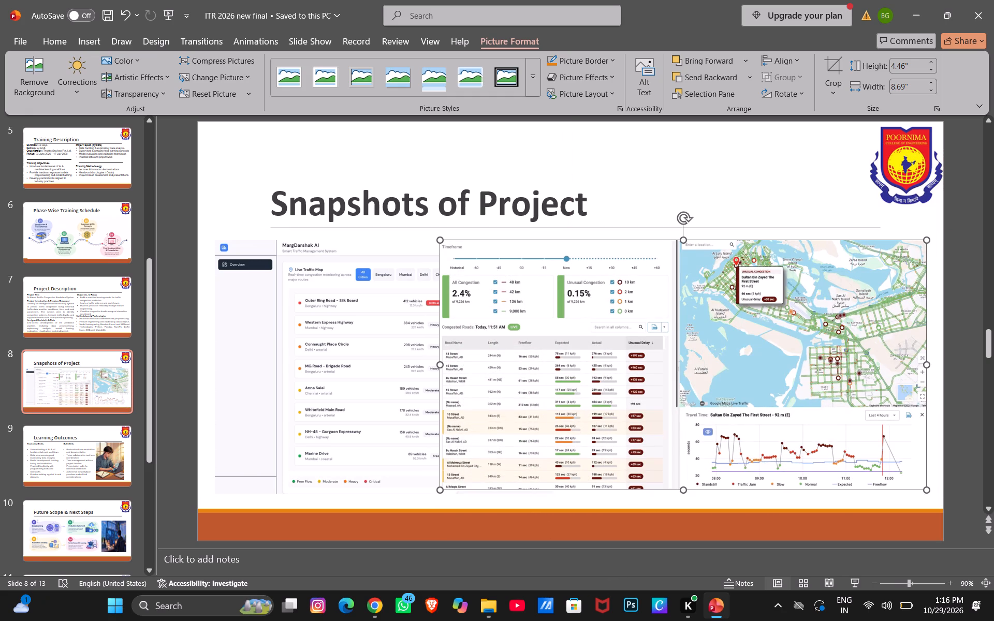
{"action": "left_click_drag", "start_coordinate": [693, 326], "coordinate": [602, 327]}
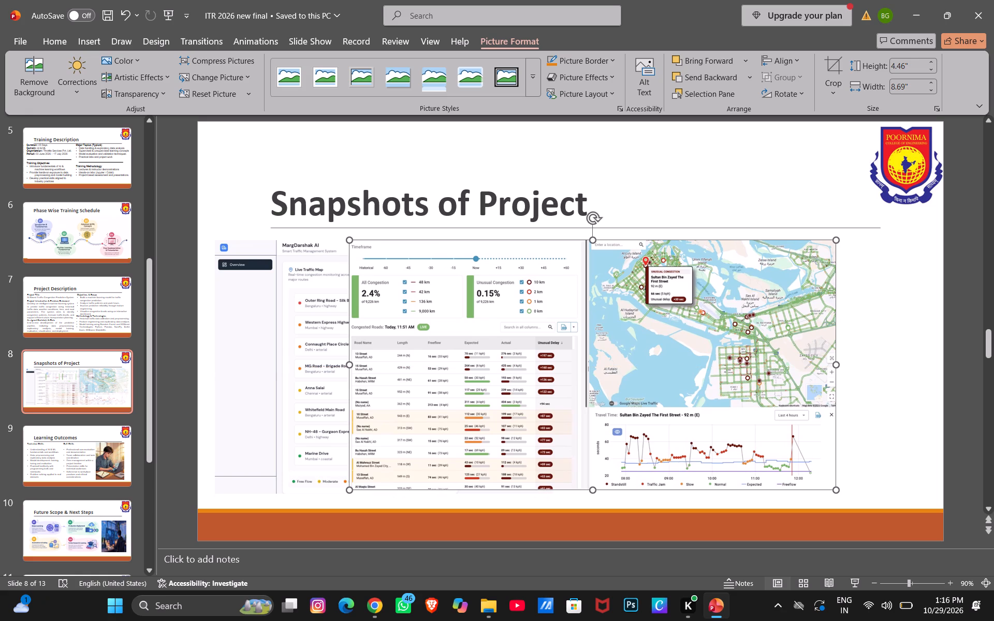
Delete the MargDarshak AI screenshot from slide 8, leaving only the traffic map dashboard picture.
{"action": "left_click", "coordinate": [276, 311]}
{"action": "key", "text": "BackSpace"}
Stretch the traffic map dashboard picture to about the title line's width, with its top edge just below that line.
{"action": "left_click", "coordinate": [448, 345]}
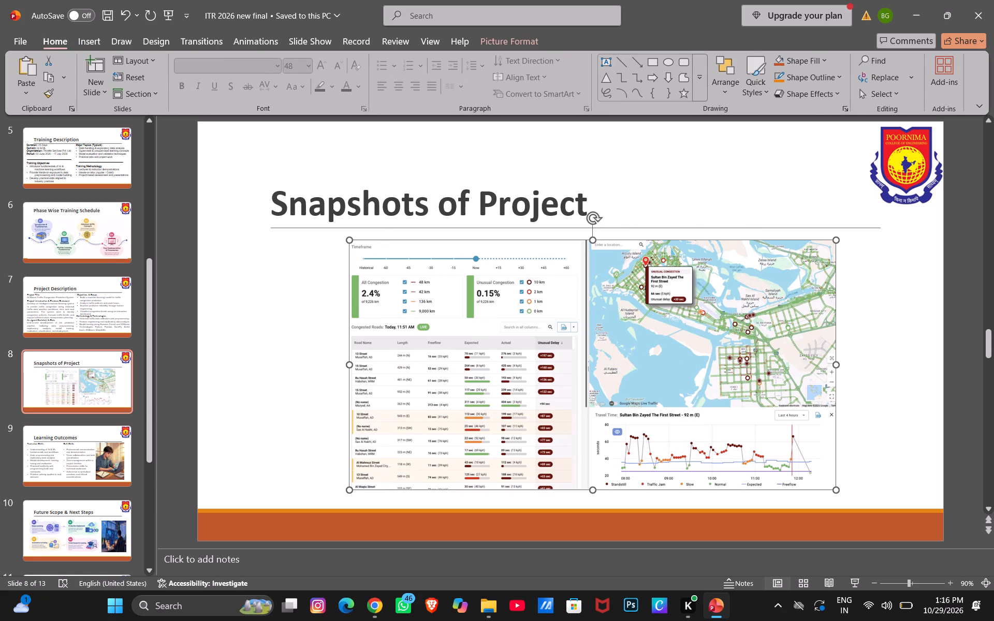
{"action": "left_click_drag", "start_coordinate": [348, 240], "coordinate": [264, 239]}
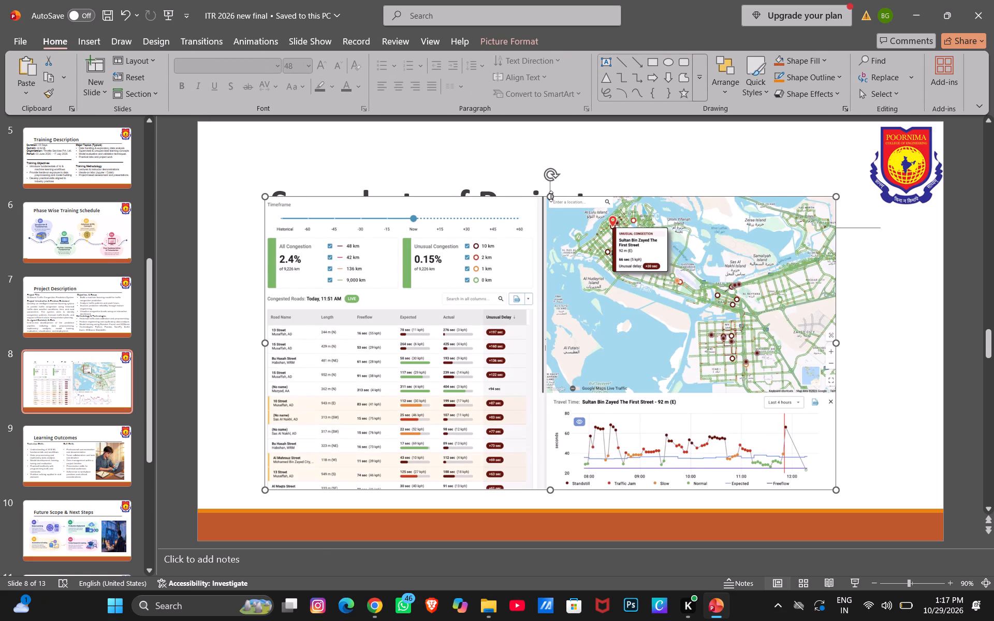
{"action": "left_click_drag", "start_coordinate": [551, 196], "coordinate": [531, 235]}
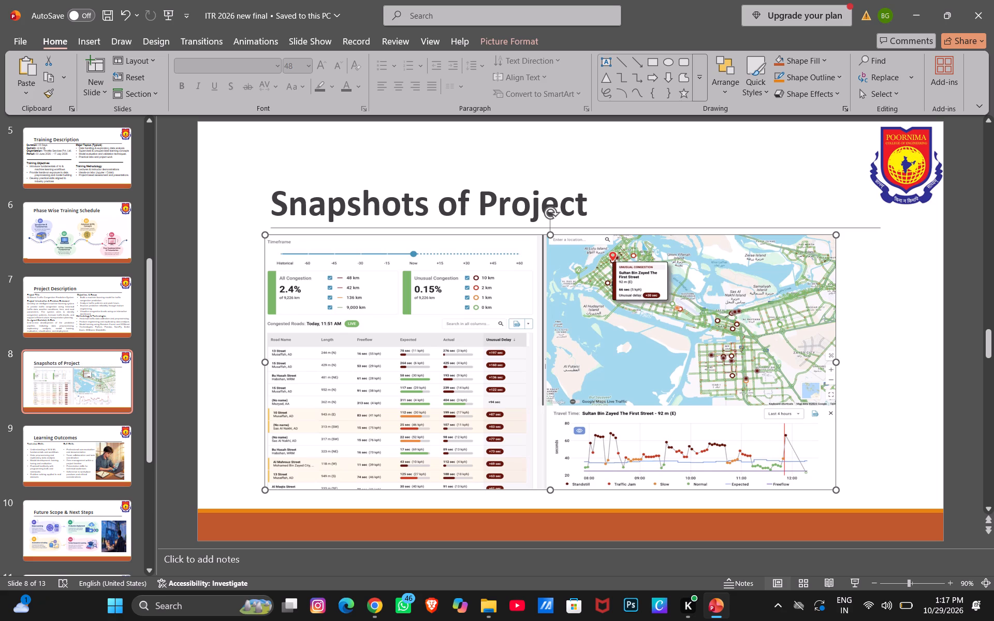
{"action": "left_click_drag", "start_coordinate": [838, 362], "coordinate": [895, 371]}
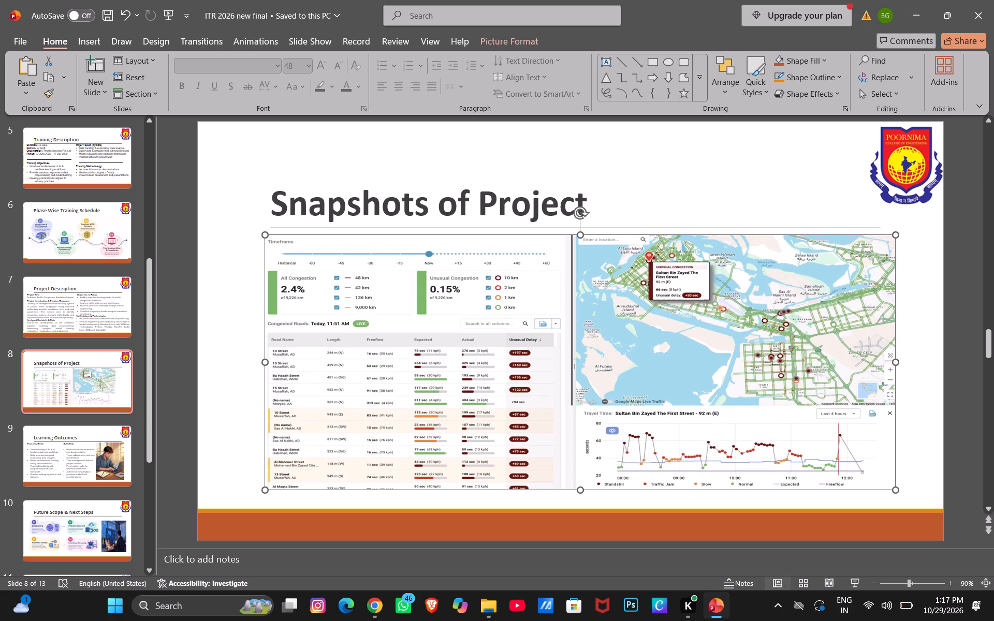
Nudge the traffic map dashboard picture leftward on slide 8 so its right edge meets the end of the title line.
{"action": "left_click", "coordinate": [693, 184]}
{"action": "left_click", "coordinate": [590, 328]}
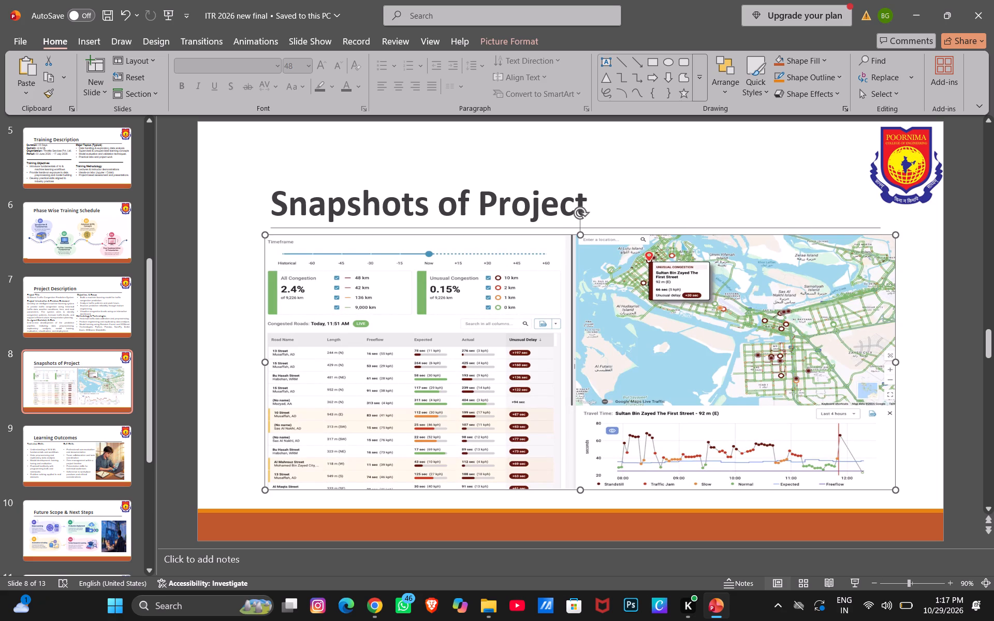
{"action": "key", "text": "Left"}
{"action": "key", "text": "Left"}
{"action": "key", "text": "Left"}
{"action": "key", "text": "Left"}
{"action": "key", "text": "Left"}
{"action": "key", "text": "Left"}
{"action": "key", "text": "Left"}
{"action": "key", "text": "Left"}
{"action": "key", "text": "Left"}
{"action": "key", "text": "Left"}
{"action": "key", "text": "Left"}
{"action": "key", "text": "Left"}
{"action": "key", "text": "Left"}
{"action": "key", "text": "Left"}
{"action": "key", "text": "Left"}
{"action": "key", "text": "Left"}
{"action": "key", "text": "Left"}
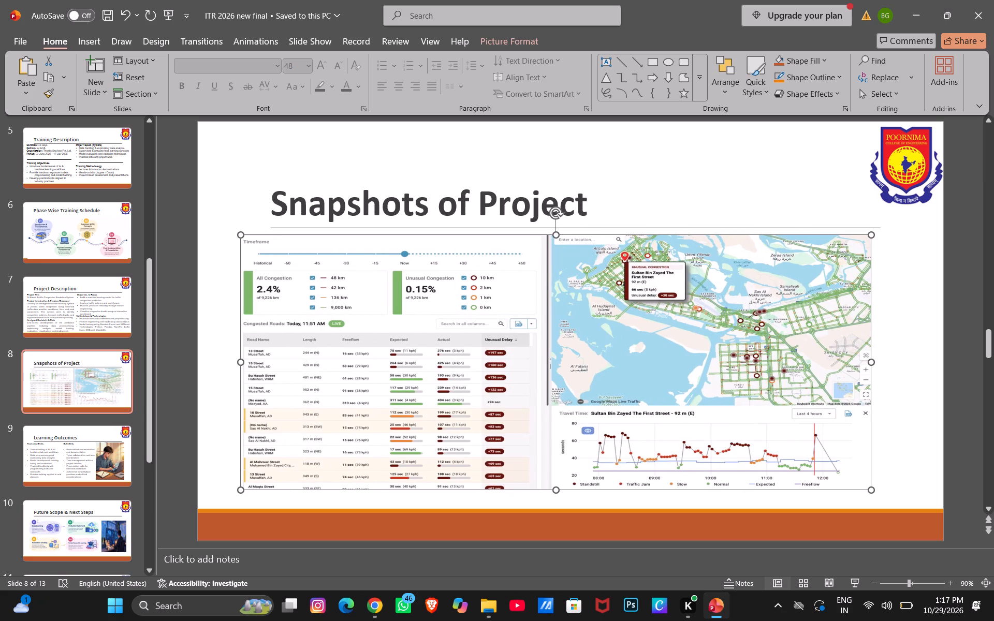
{"action": "key", "text": "Right"}
{"action": "key", "text": "Right"}
{"action": "key", "text": "Right"}
{"action": "key", "text": "Right"}
{"action": "key", "text": "Right"}
{"action": "key", "text": "Right"}
{"action": "key", "text": "Right"}
{"action": "key", "text": "Right"}
{"action": "key", "text": "Right"}
{"action": "key", "text": "Right"}
{"action": "key", "text": "Right"}
{"action": "key", "text": "Right"}
{"action": "key", "text": "Right"}
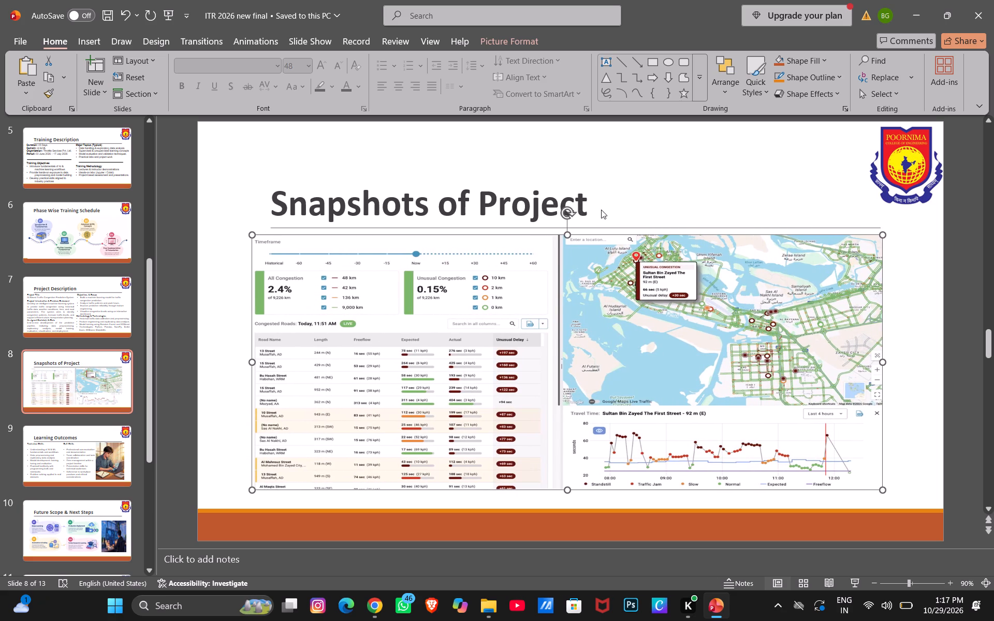
{"action": "left_click", "coordinate": [630, 209]}
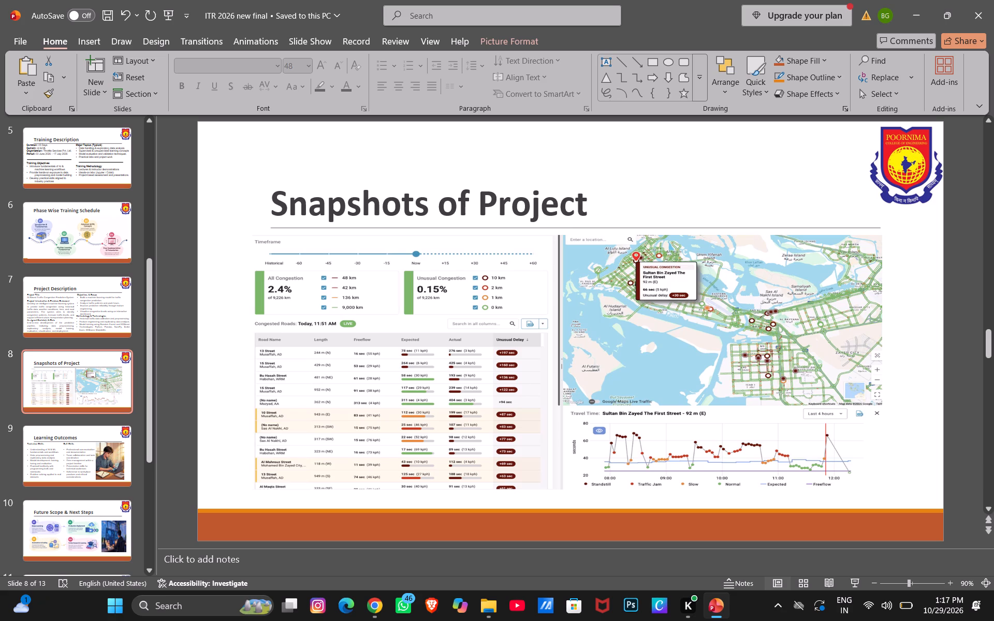
Review the Learning Outcomes, Future Scope & Next Steps, Conclusion and References slides for content from the old object detection project.
{"action": "left_click", "coordinate": [79, 444]}
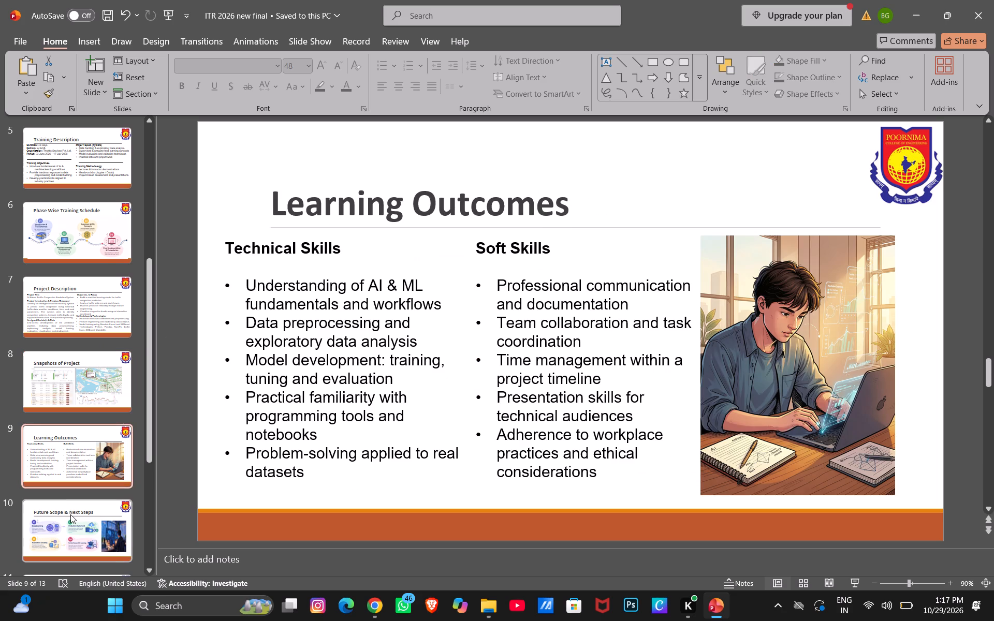
{"action": "left_click", "coordinate": [70, 514]}
{"action": "scroll", "coordinate": [68, 513], "scroll_direction": "down", "scroll_amount": 1}
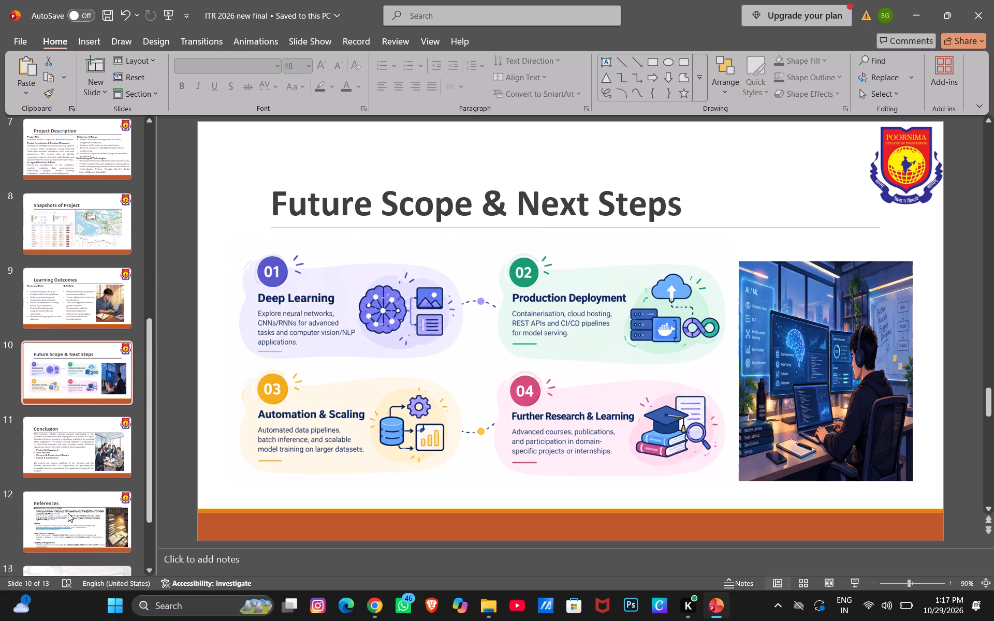
{"action": "scroll", "coordinate": [68, 513], "scroll_direction": "down", "scroll_amount": 1}
{"action": "left_click", "coordinate": [77, 398]}
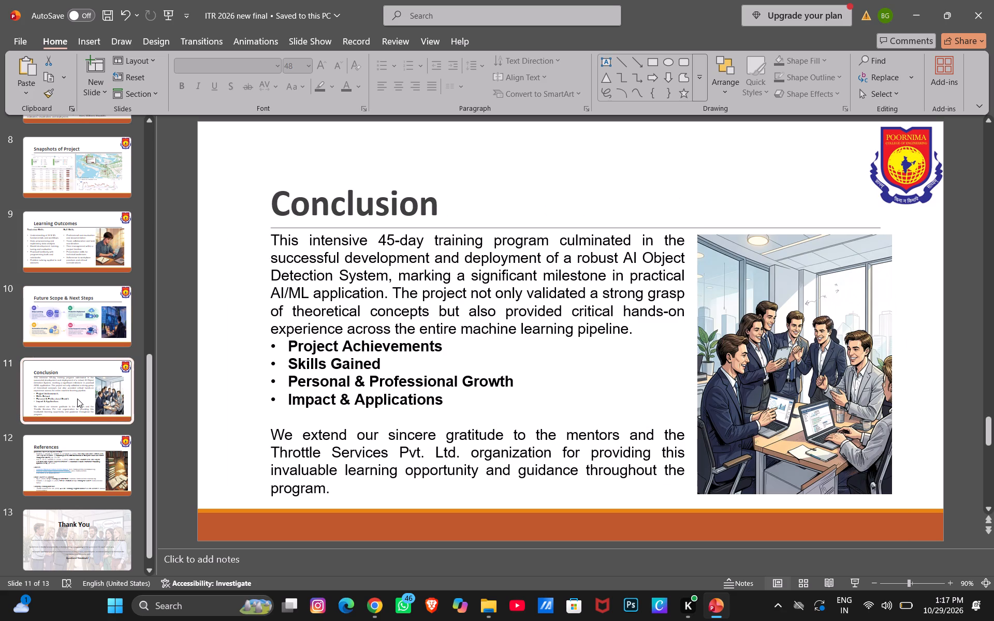
{"action": "scroll", "coordinate": [77, 398], "scroll_direction": "down", "scroll_amount": 3}
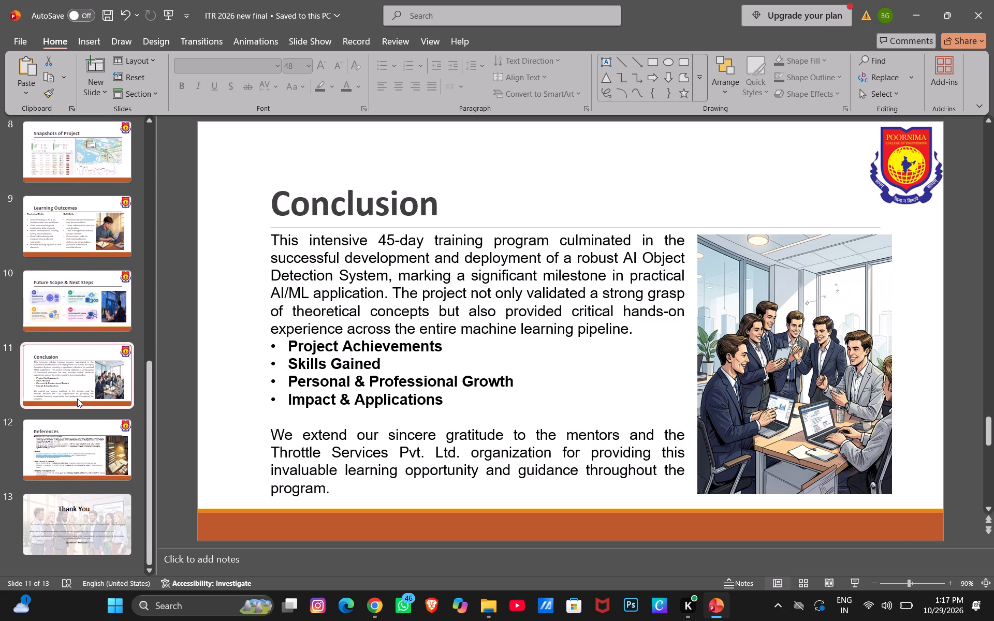
{"action": "left_click", "coordinate": [51, 448]}
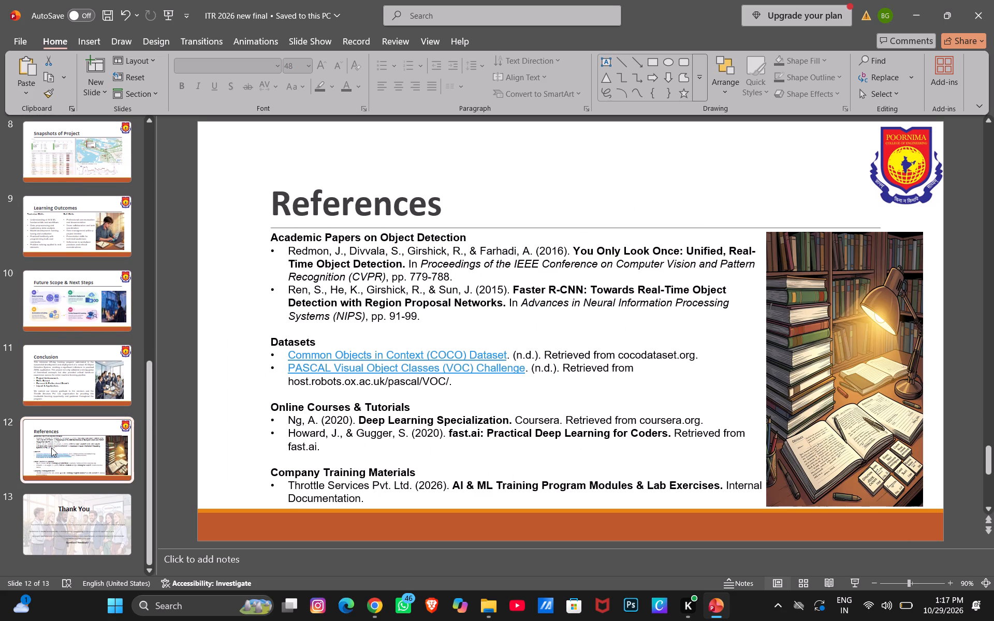
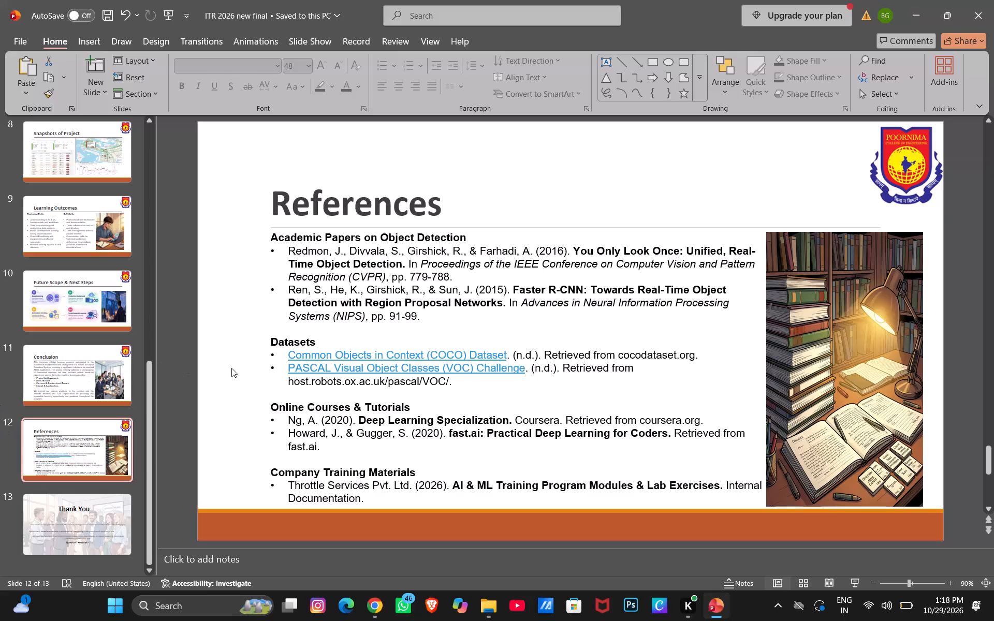
Follow the Common Objects in Context (COCO) Dataset link on the References slide and examine the website it leads to.
{"action": "left_click", "coordinate": [369, 355]}
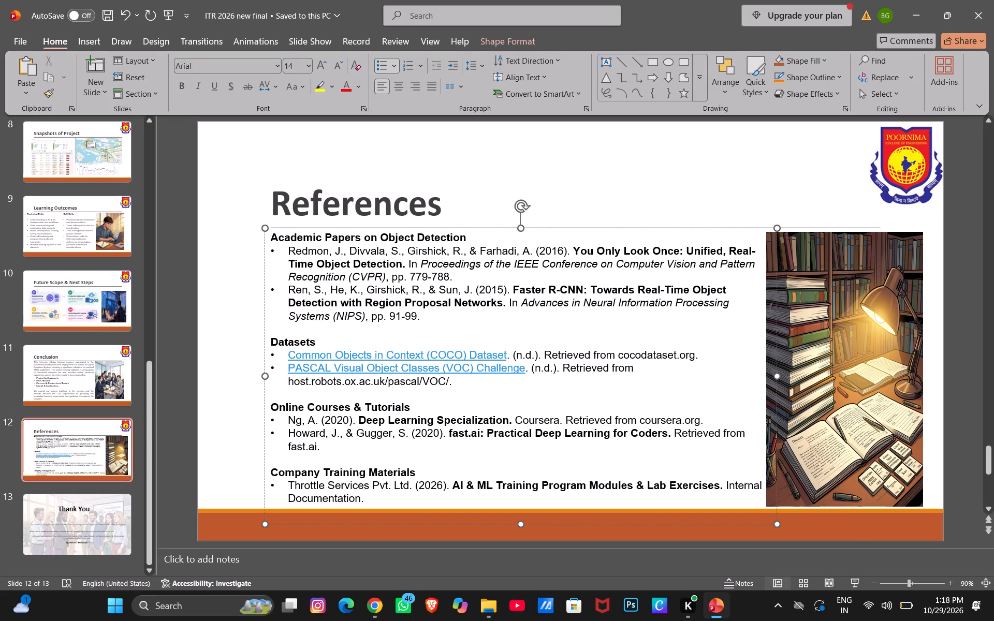
{"action": "left_click_drag", "start_coordinate": [289, 356], "coordinate": [506, 358]}
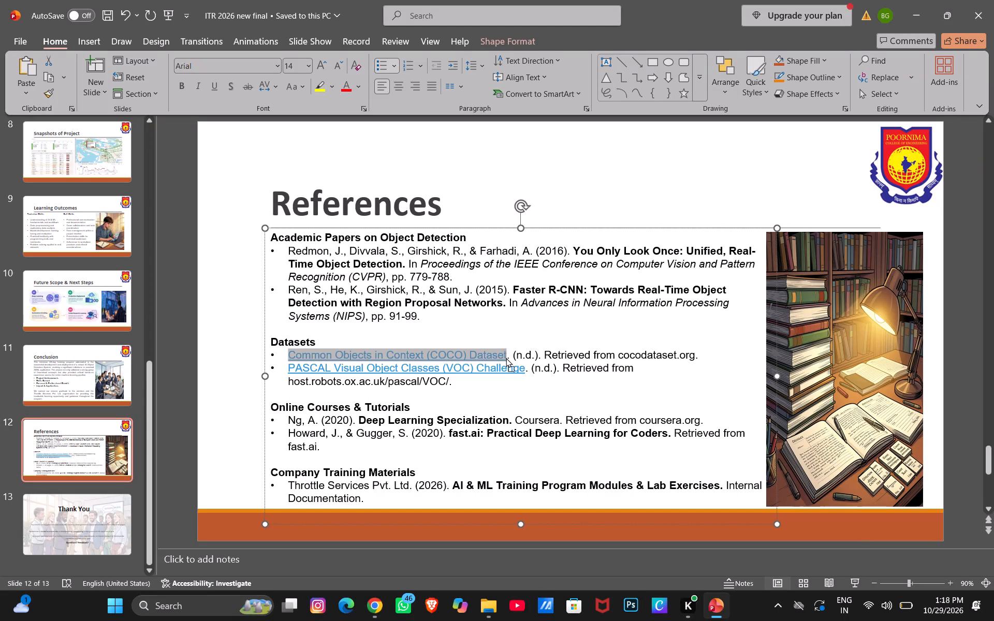
{"action": "left_click", "coordinate": [506, 358]}
{"action": "double_click", "coordinate": [485, 350]}
{"action": "left_click", "coordinate": [443, 331]}
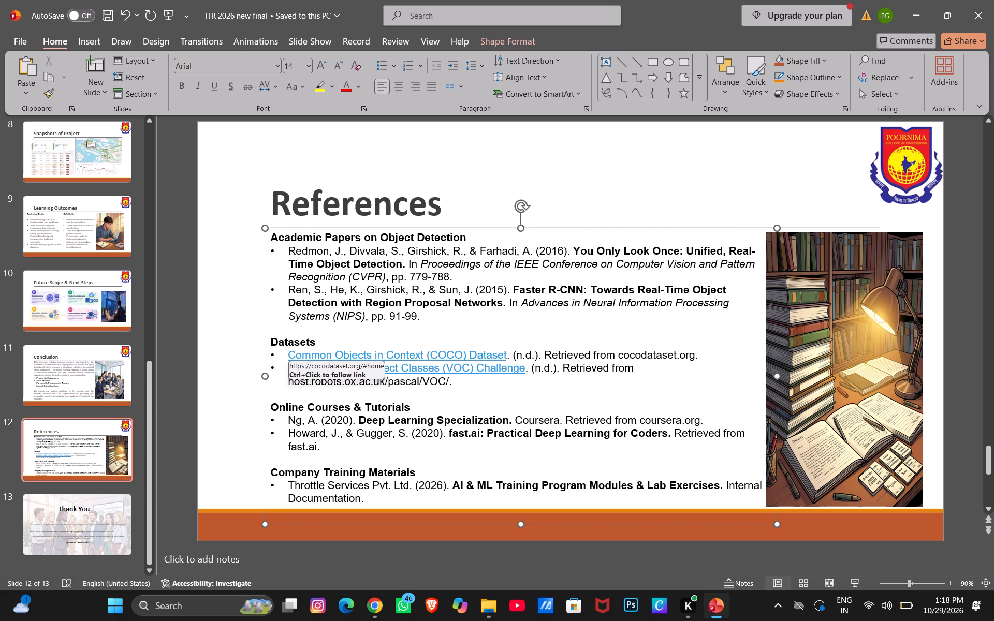
{"action": "left_click", "coordinate": [314, 369]}
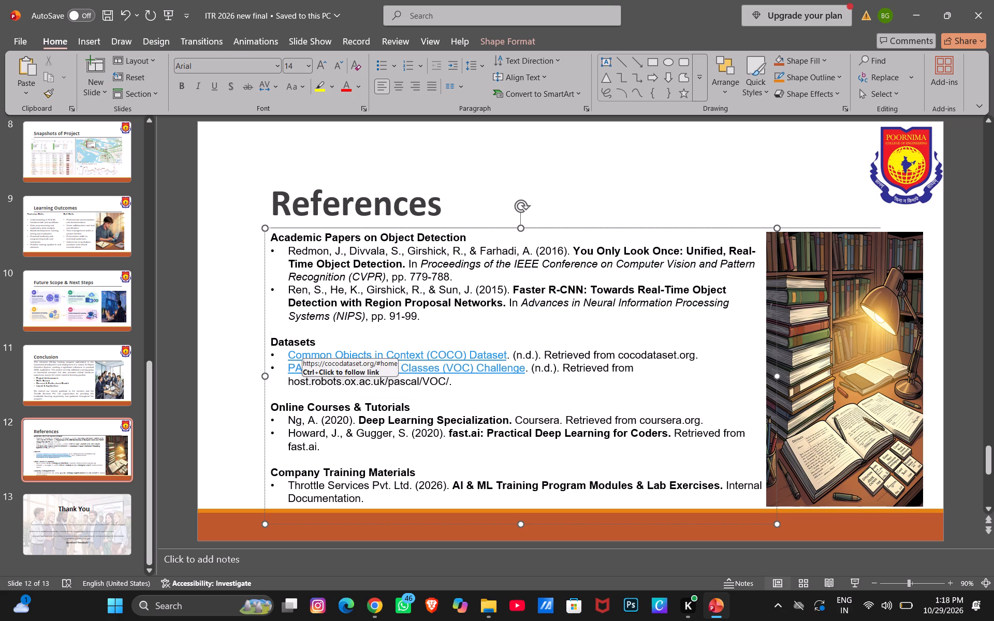
{"action": "left_click", "coordinate": [301, 353], "text": "ctrl"}
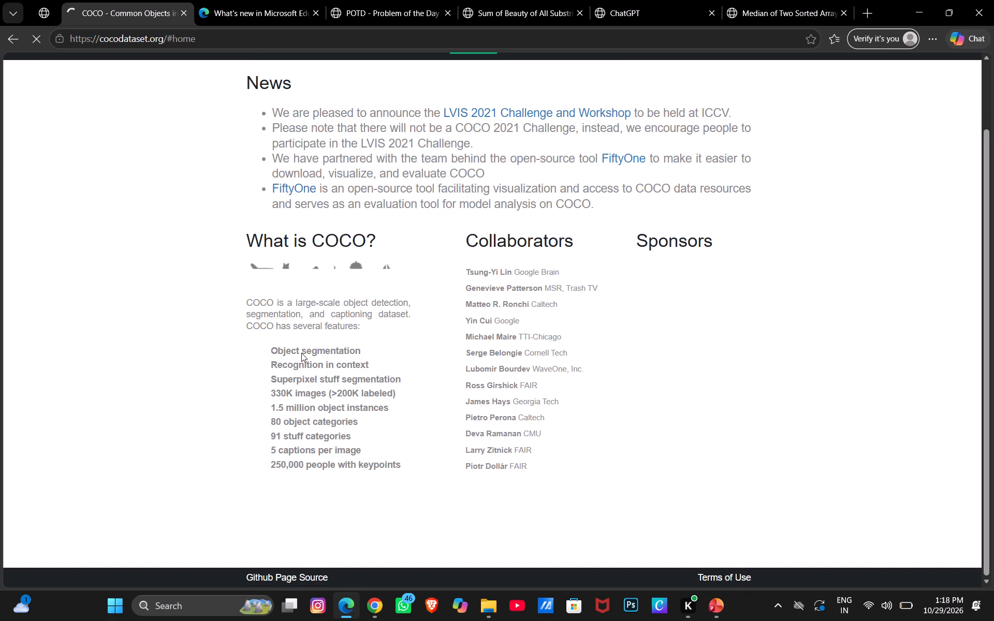
{"action": "scroll", "coordinate": [178, 197], "scroll_direction": "up", "scroll_amount": 6}
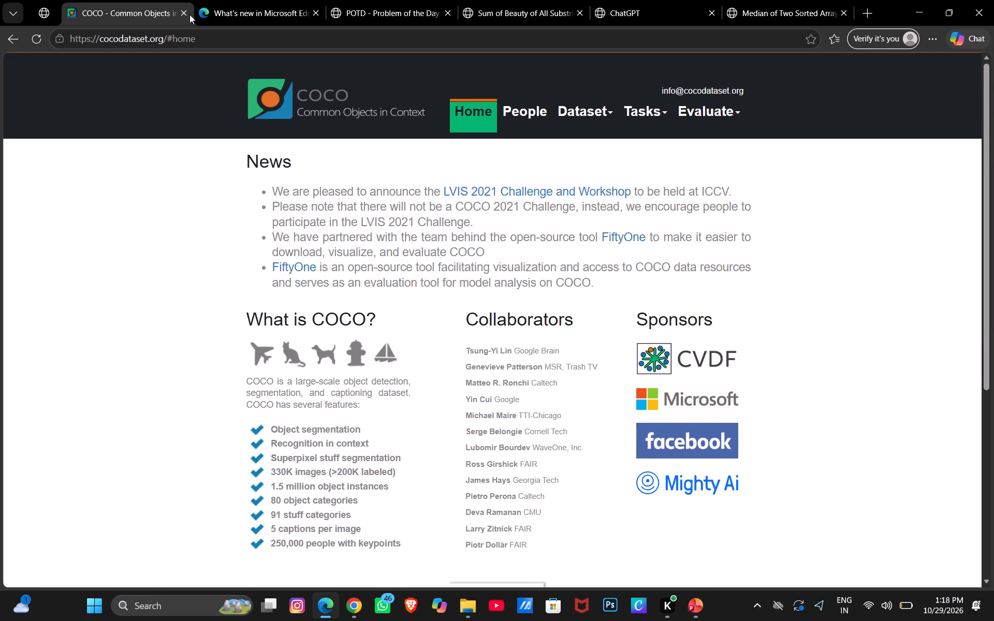
Close the COCO website and the What's new in Microsoft Edge page, and switch back to PowerPoint.
{"action": "left_click", "coordinate": [180, 8]}
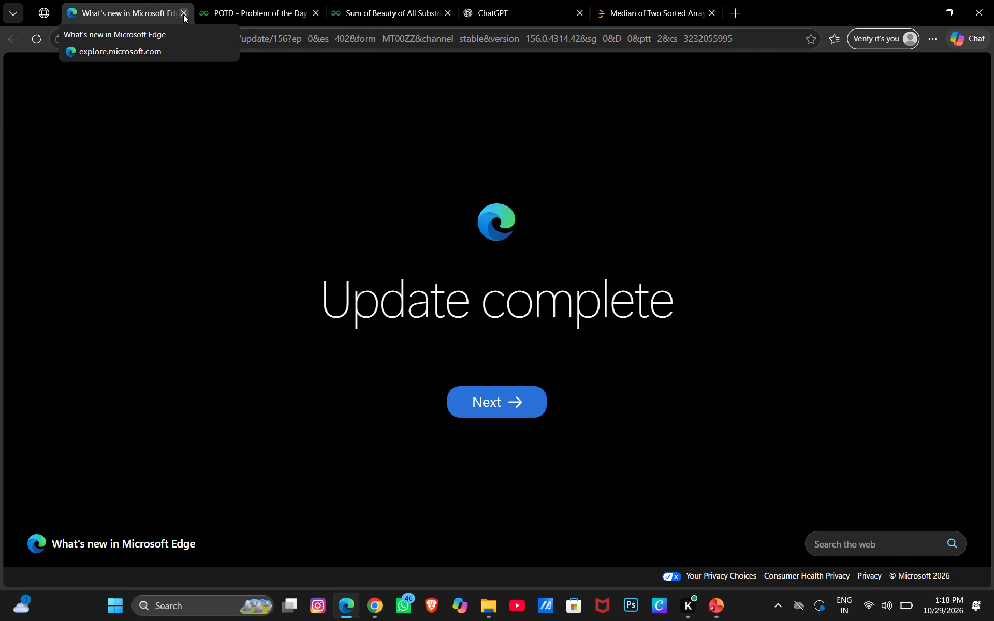
{"action": "left_click", "coordinate": [183, 14]}
{"action": "key", "text": "alt+Tab"}
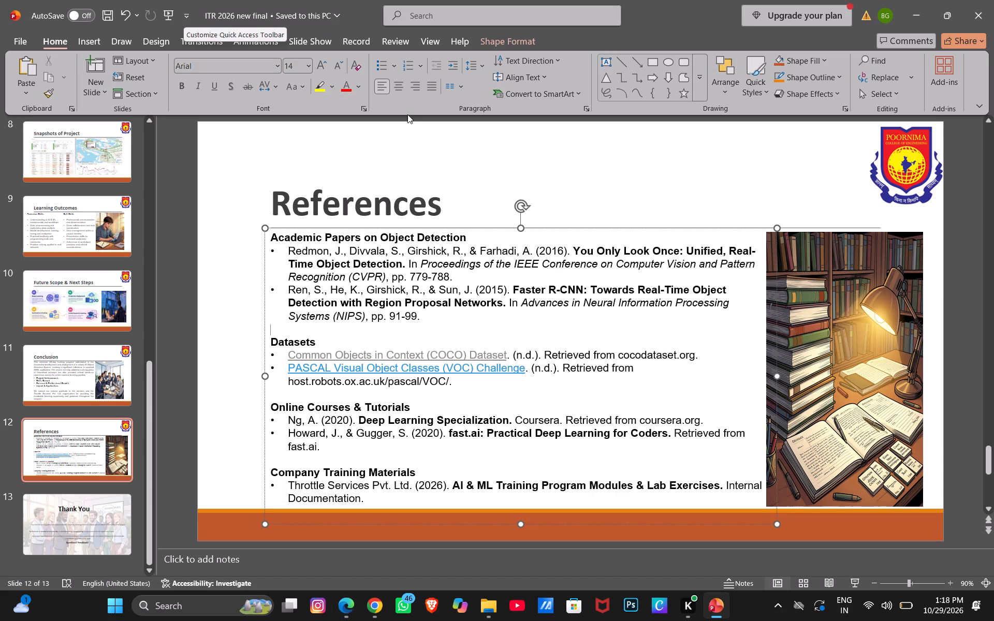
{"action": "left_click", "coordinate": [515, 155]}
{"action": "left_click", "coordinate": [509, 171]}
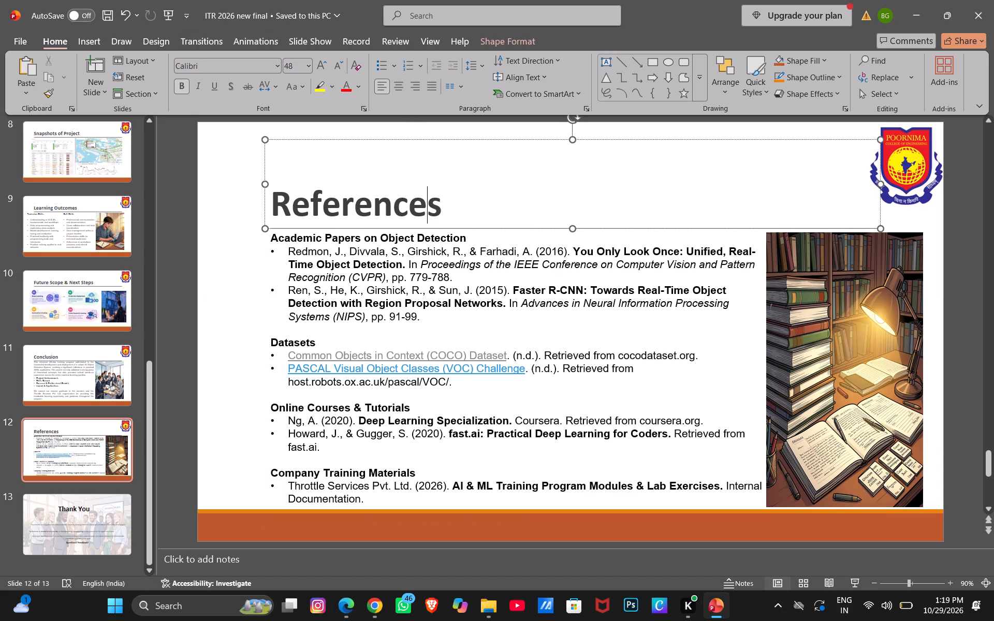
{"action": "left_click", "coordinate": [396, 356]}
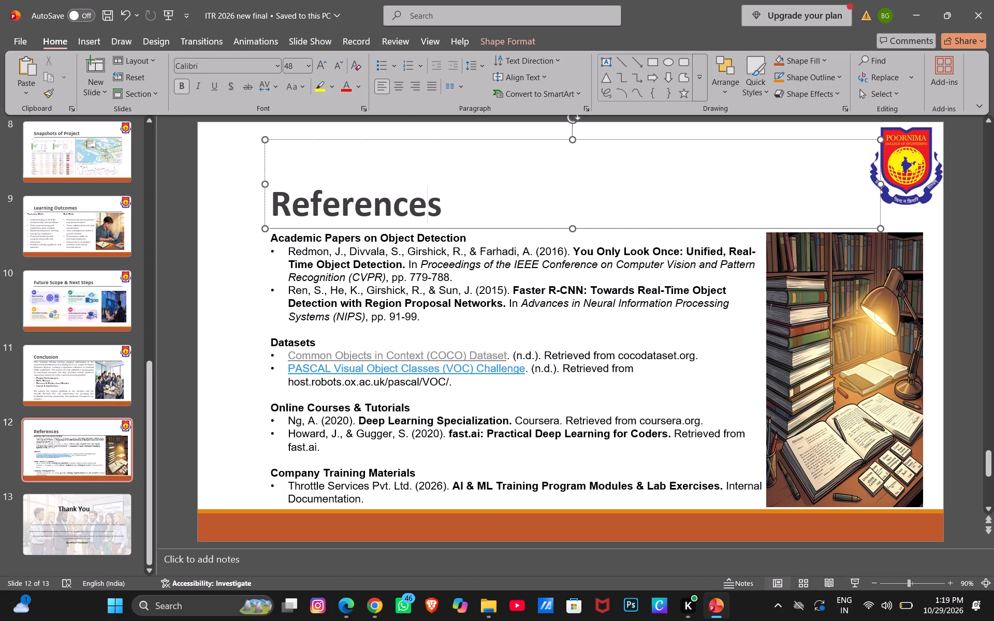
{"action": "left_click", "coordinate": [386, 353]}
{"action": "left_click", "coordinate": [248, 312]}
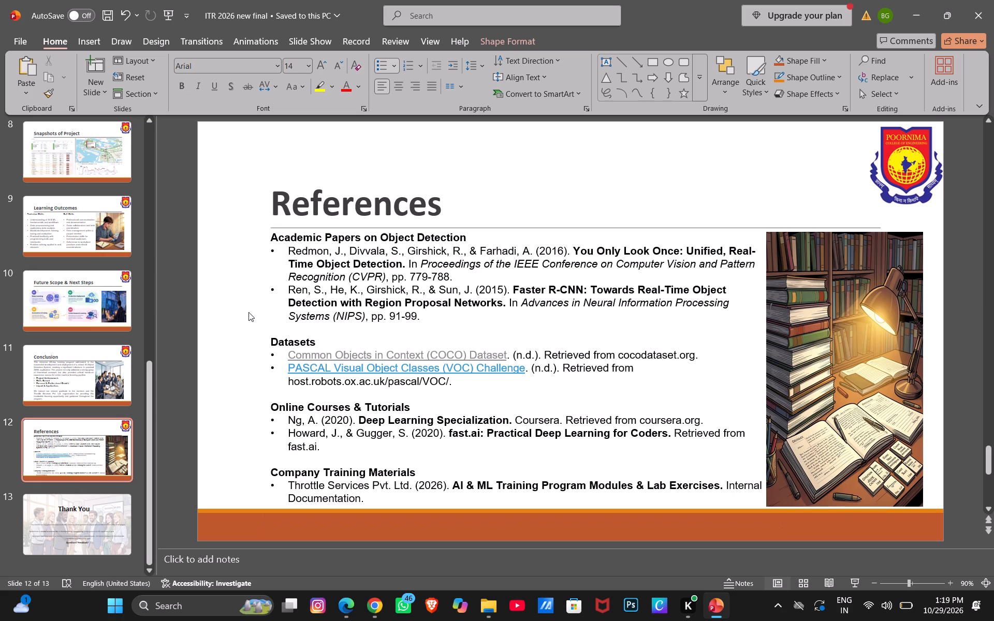
Review the closing Thank You slide and the opening title slide for wording and submission details.
{"action": "scroll", "coordinate": [98, 497], "scroll_direction": "down", "scroll_amount": 3}
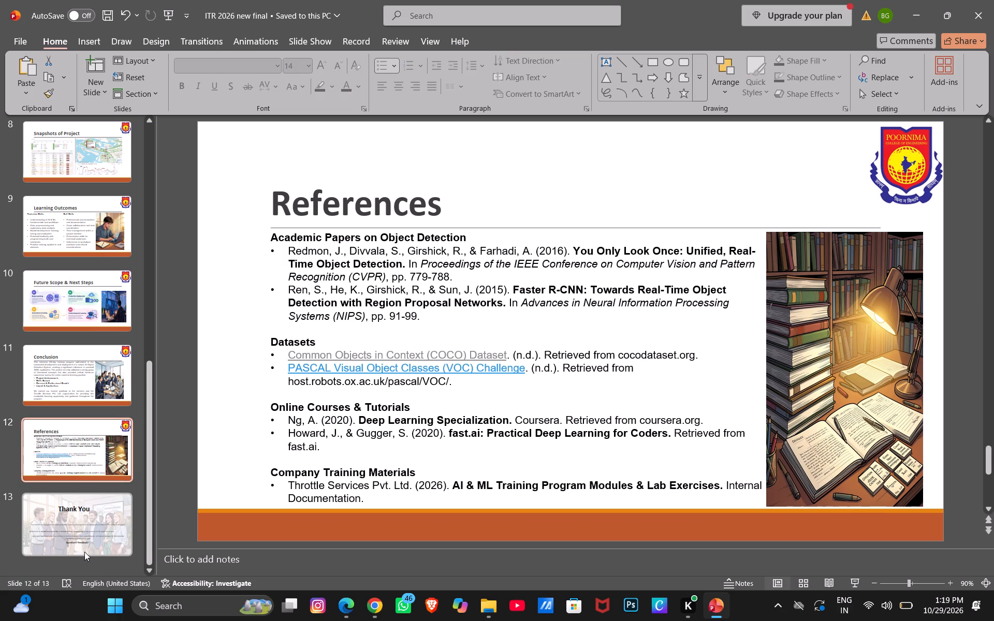
{"action": "left_click", "coordinate": [84, 552]}
{"action": "left_click", "coordinate": [70, 450]}
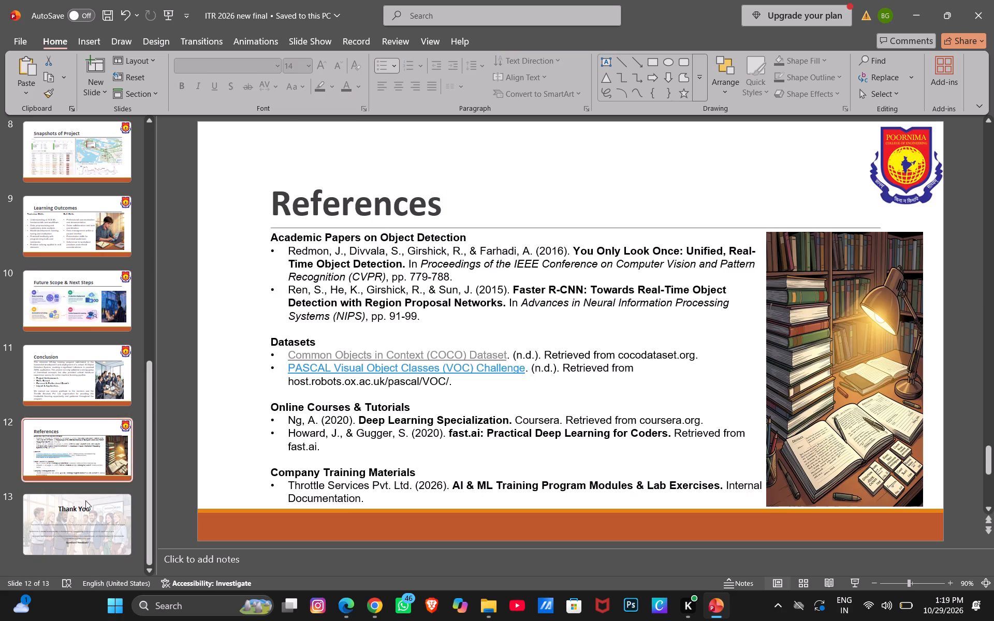
{"action": "left_click", "coordinate": [85, 500]}
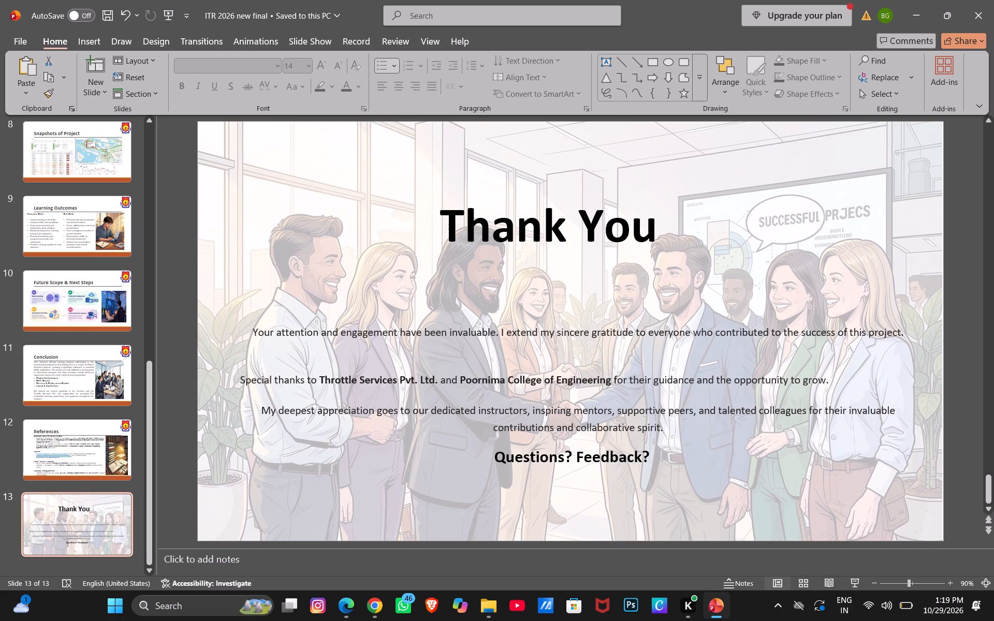
{"action": "left_click", "coordinate": [895, 95]}
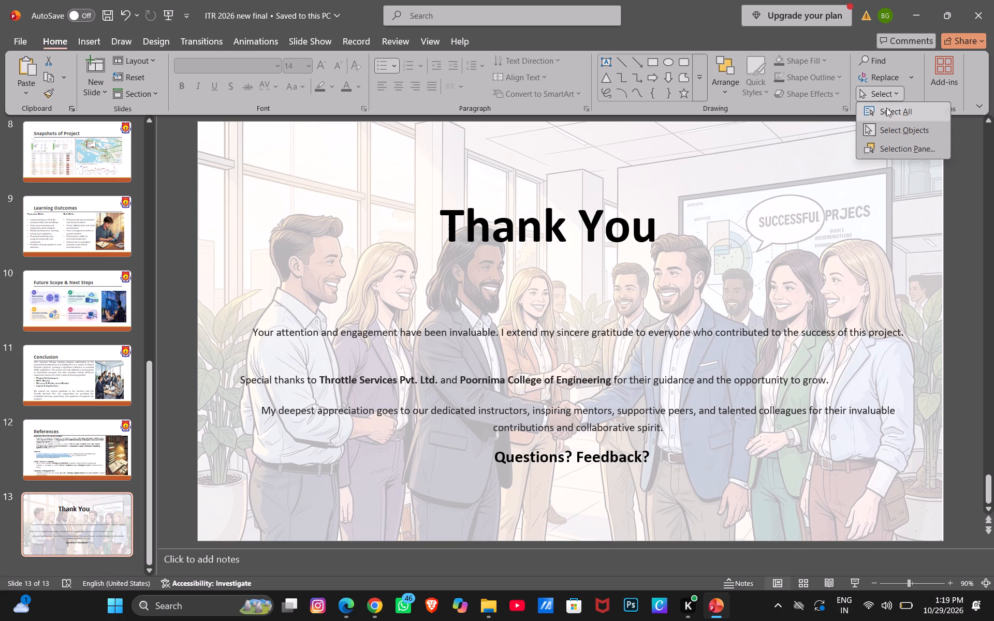
{"action": "left_click", "coordinate": [937, 223]}
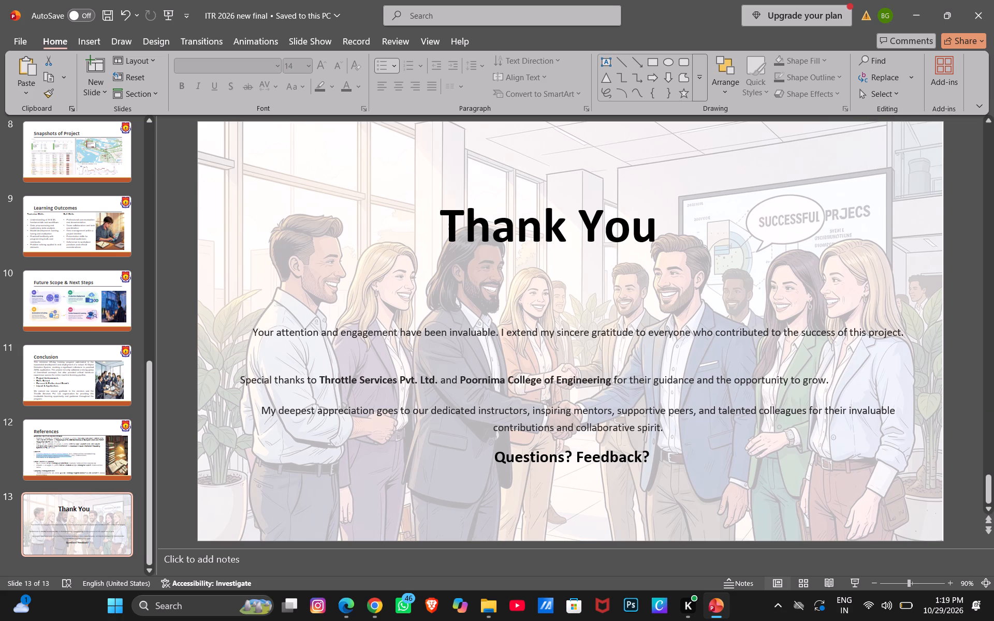
{"action": "left_click", "coordinate": [212, 195]}
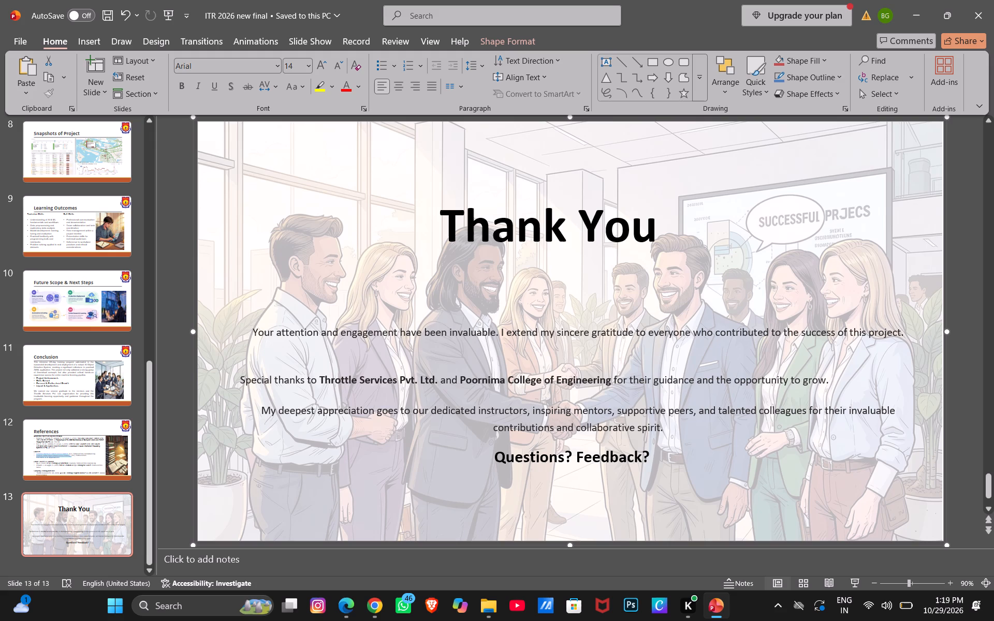
{"action": "scroll", "coordinate": [113, 219], "scroll_direction": "up", "scroll_amount": 19}
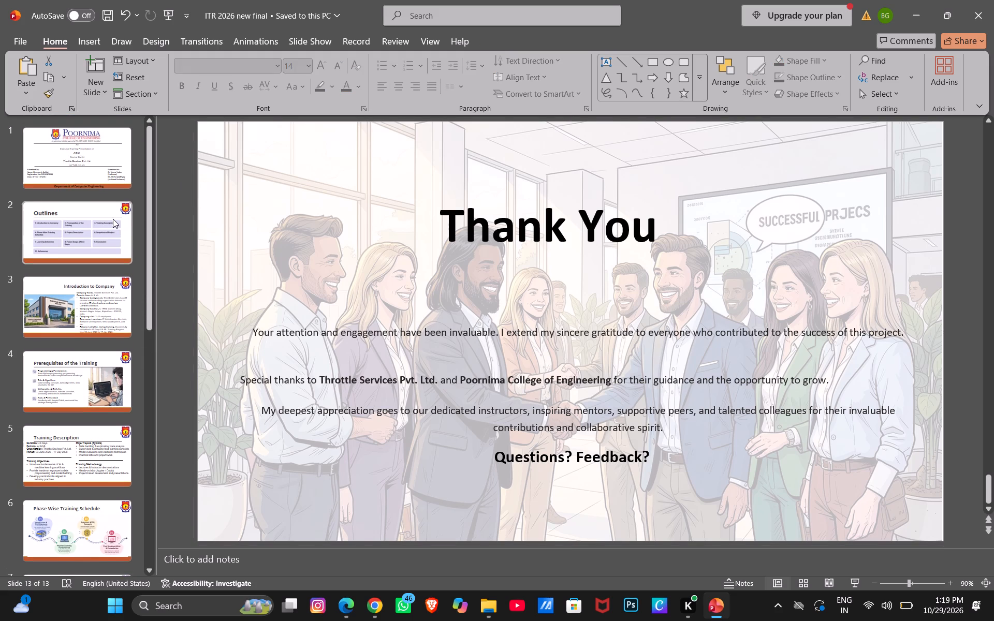
{"action": "left_click", "coordinate": [84, 148]}
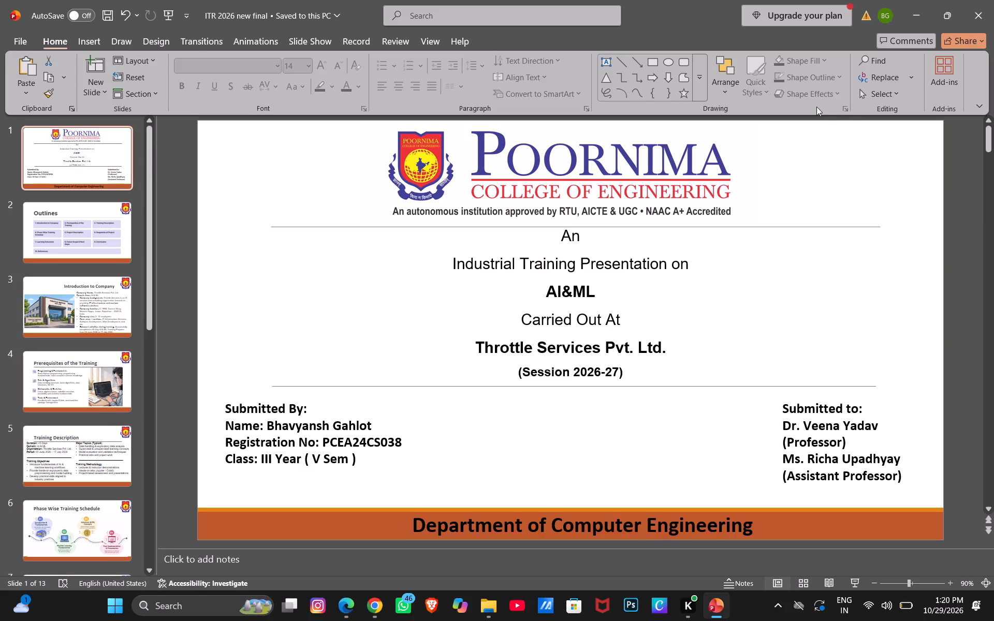
Save the presentation as a new PowerPoint file named ITR FINAL in the Downloads folder.
{"action": "left_click", "coordinate": [21, 45]}
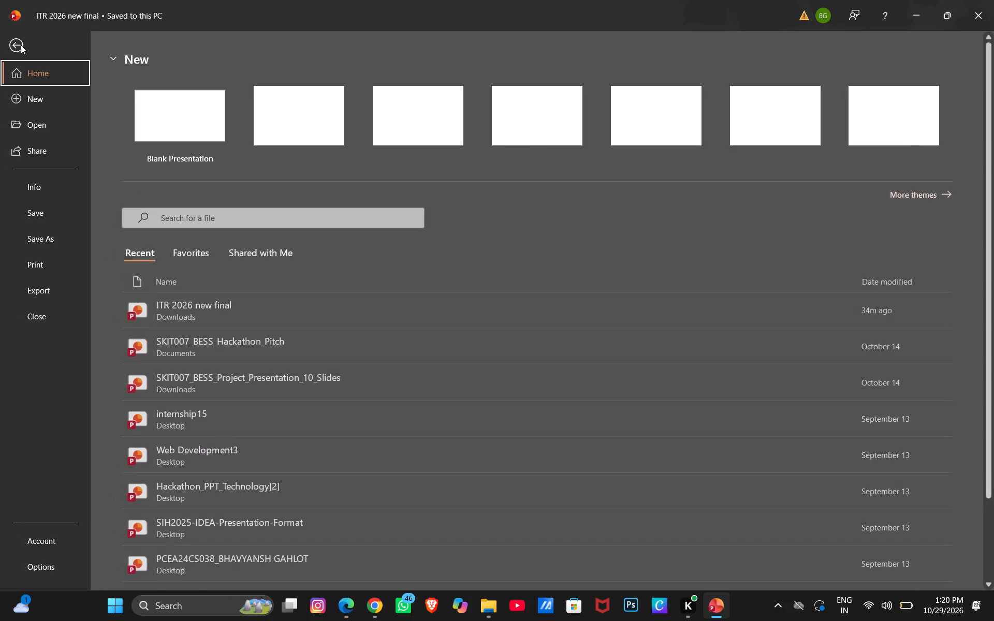
{"action": "left_click", "coordinate": [62, 249]}
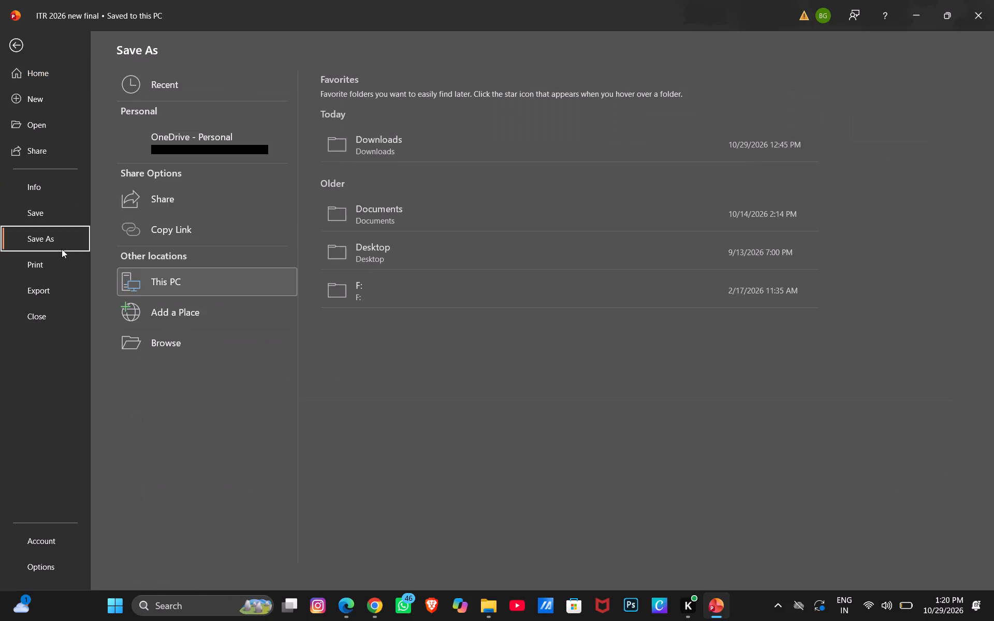
{"action": "left_click", "coordinate": [385, 156]}
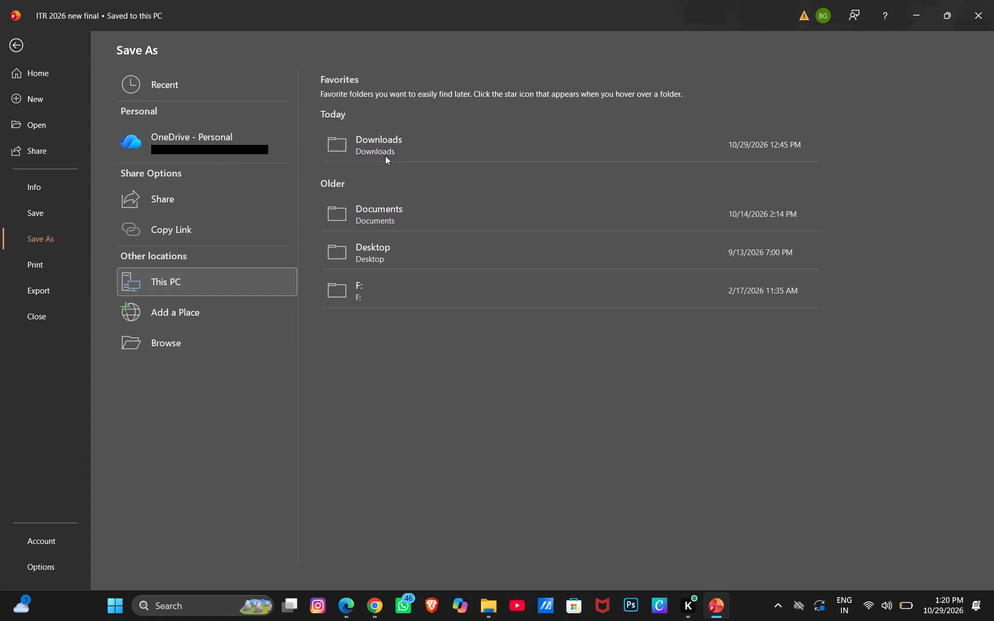
{"action": "left_click", "coordinate": [163, 215]}
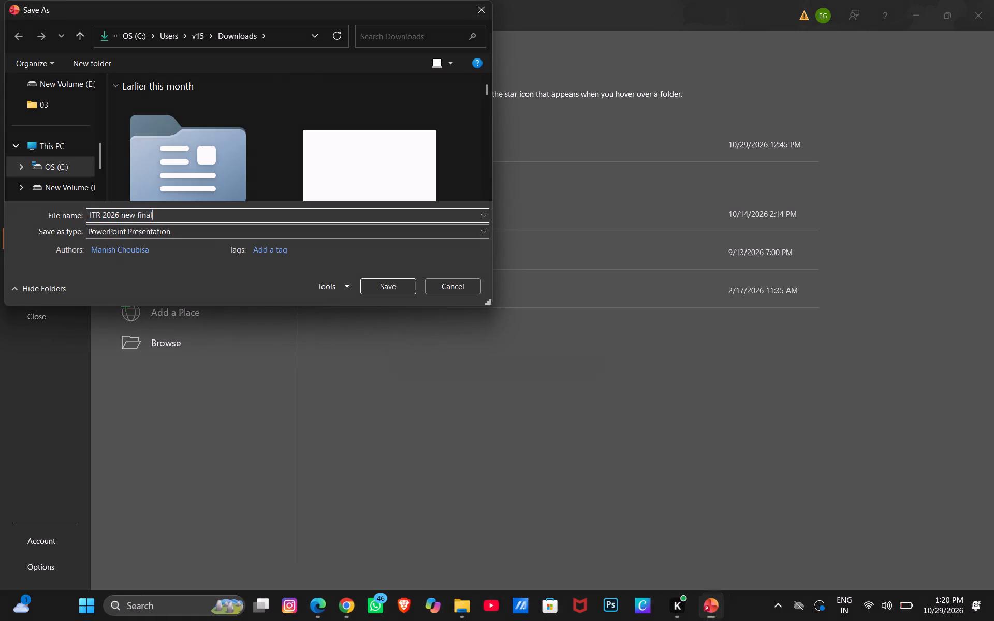
{"action": "key", "text": "space"}
{"action": "type", "text": "2"}
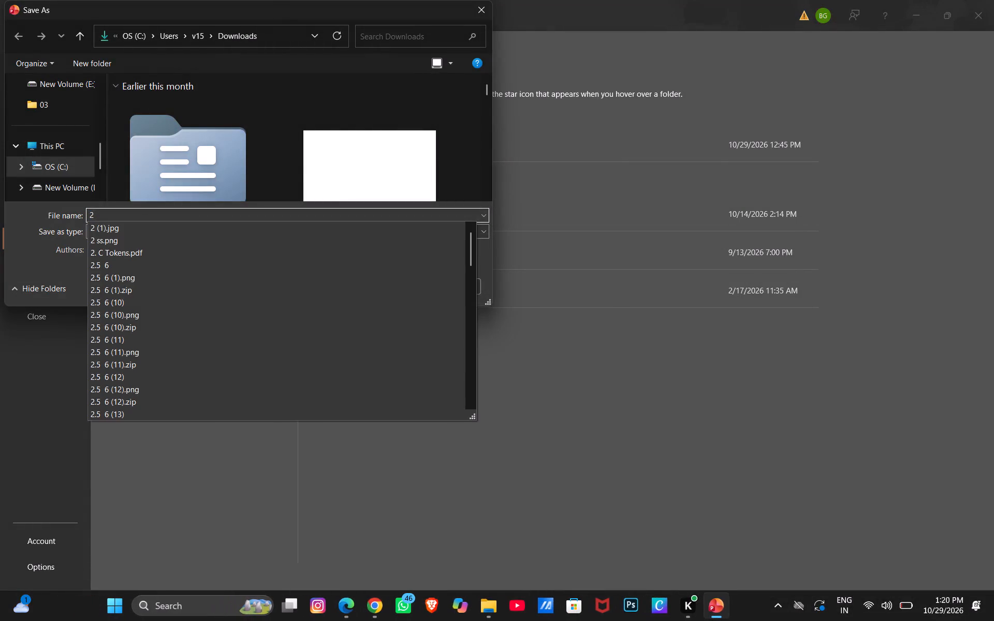
{"action": "key", "text": "BackSpace"}
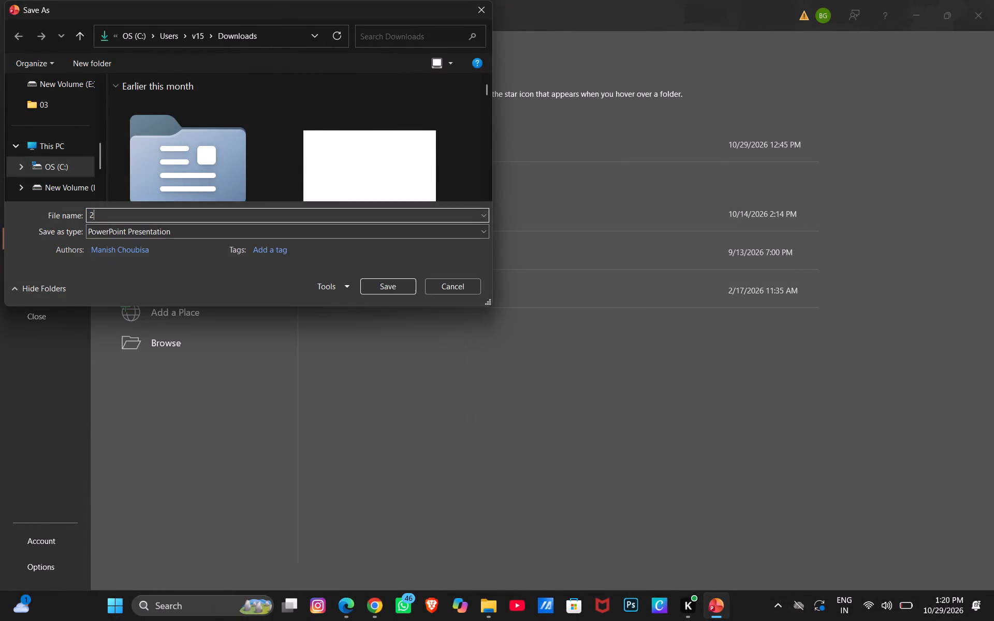
{"action": "type", "text": "ITR"}
{"action": "key", "text": "space"}
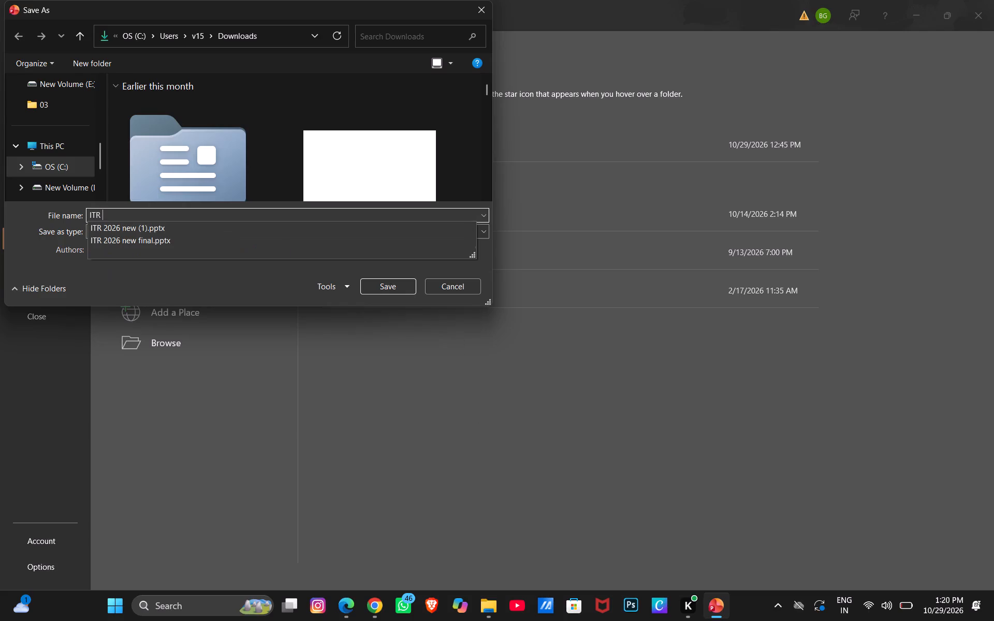
{"action": "type", "text": "FINAL"}
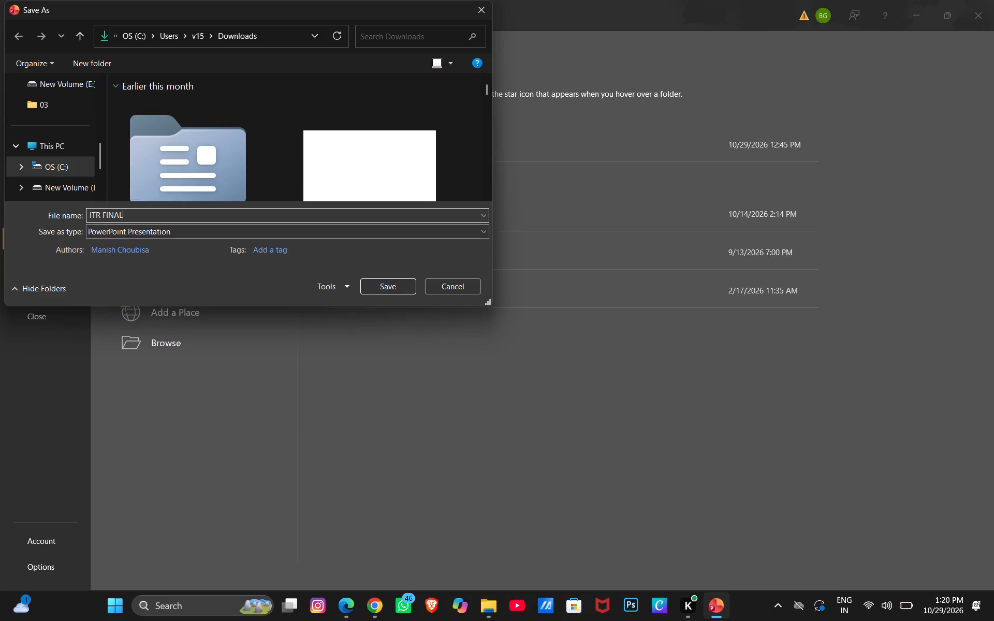
{"action": "key", "text": "space"}
{"action": "key", "text": "Return"}
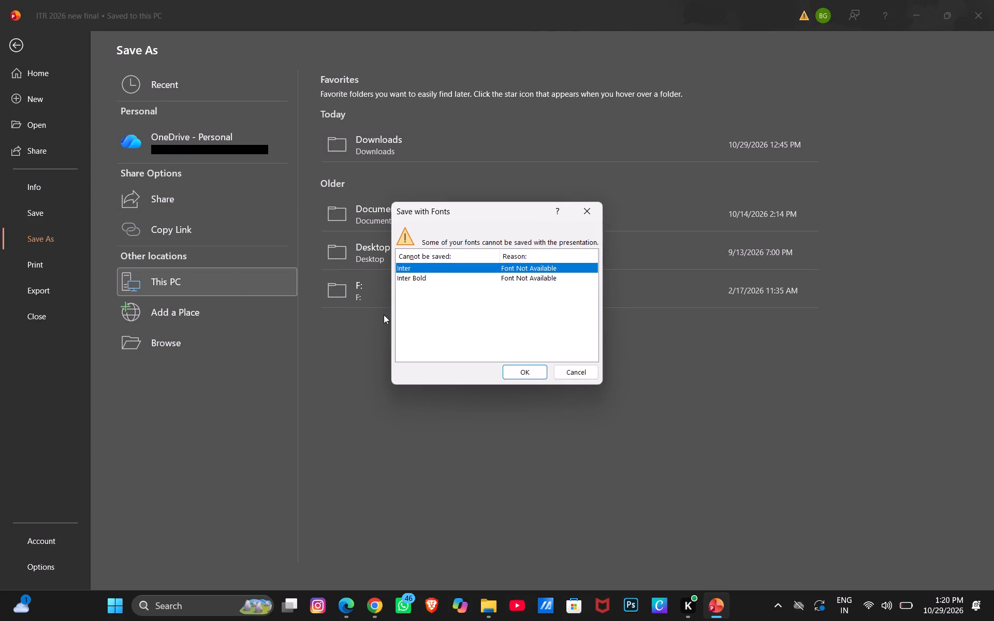
{"action": "left_click", "coordinate": [530, 373]}
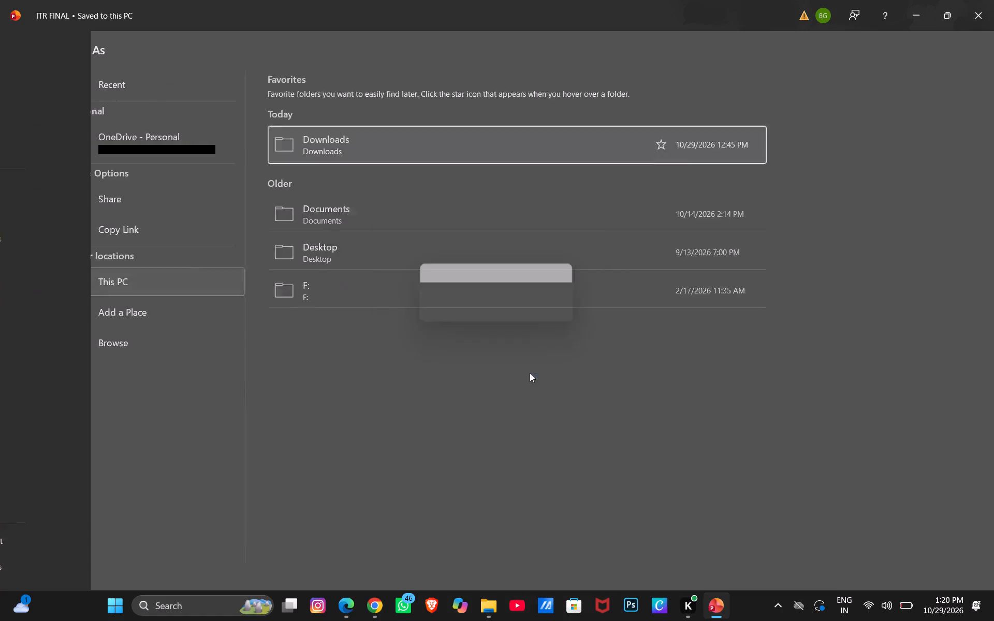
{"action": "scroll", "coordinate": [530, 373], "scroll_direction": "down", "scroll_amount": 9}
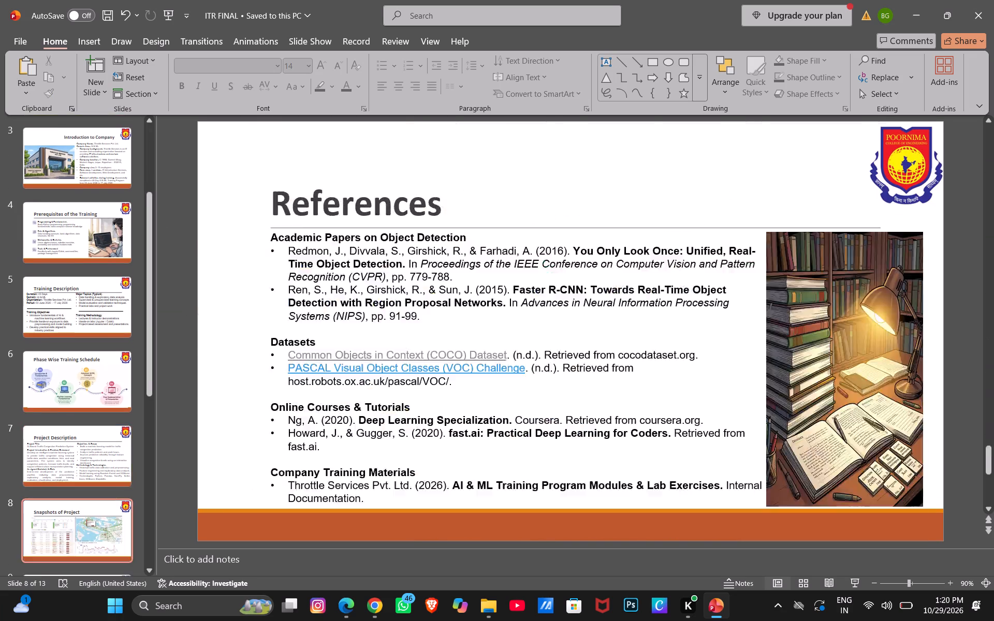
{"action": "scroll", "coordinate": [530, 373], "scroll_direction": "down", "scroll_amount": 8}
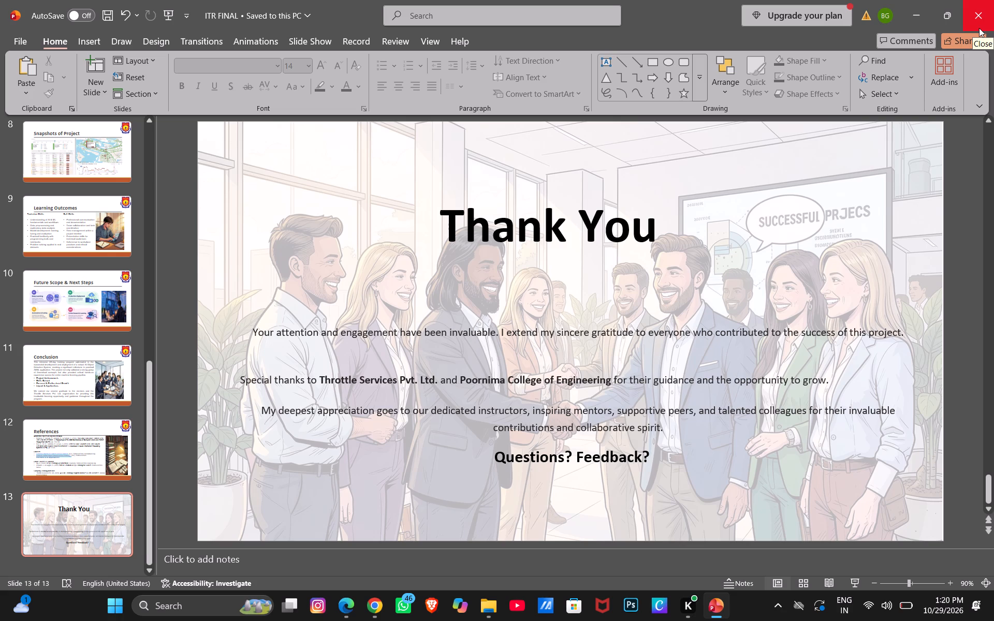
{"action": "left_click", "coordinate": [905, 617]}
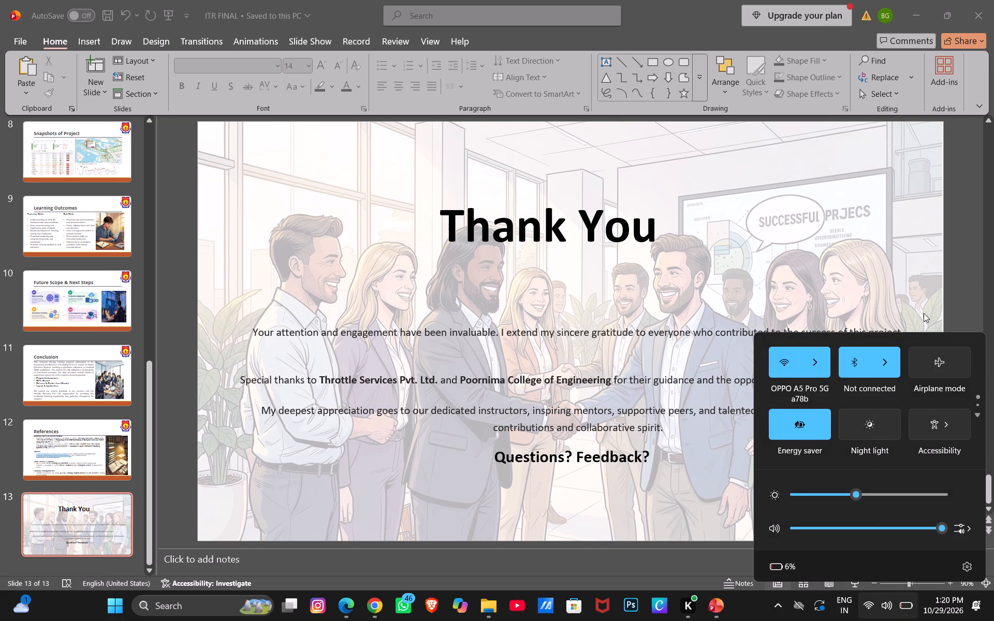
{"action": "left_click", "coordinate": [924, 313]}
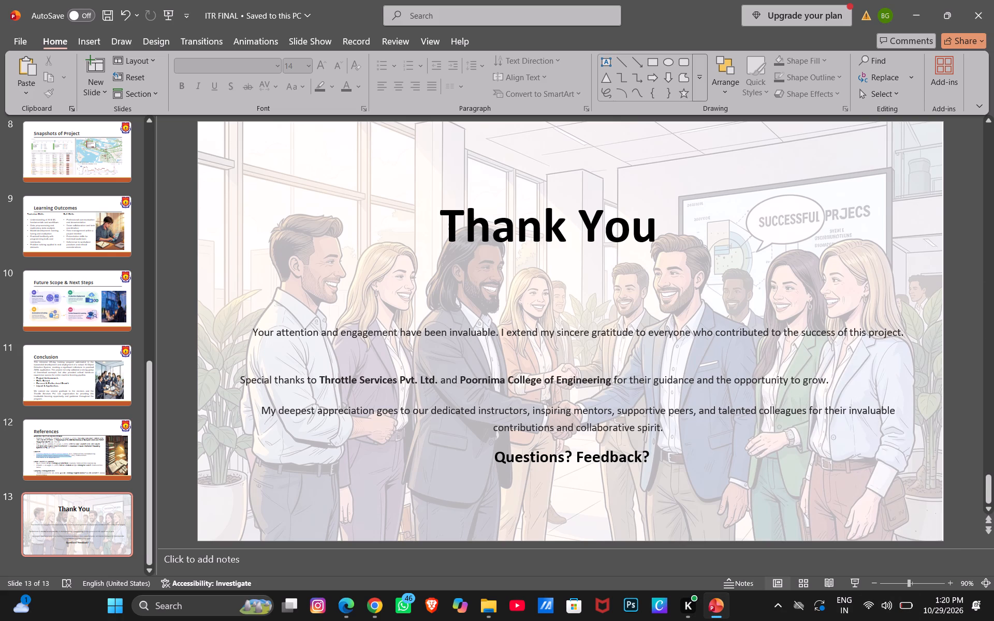